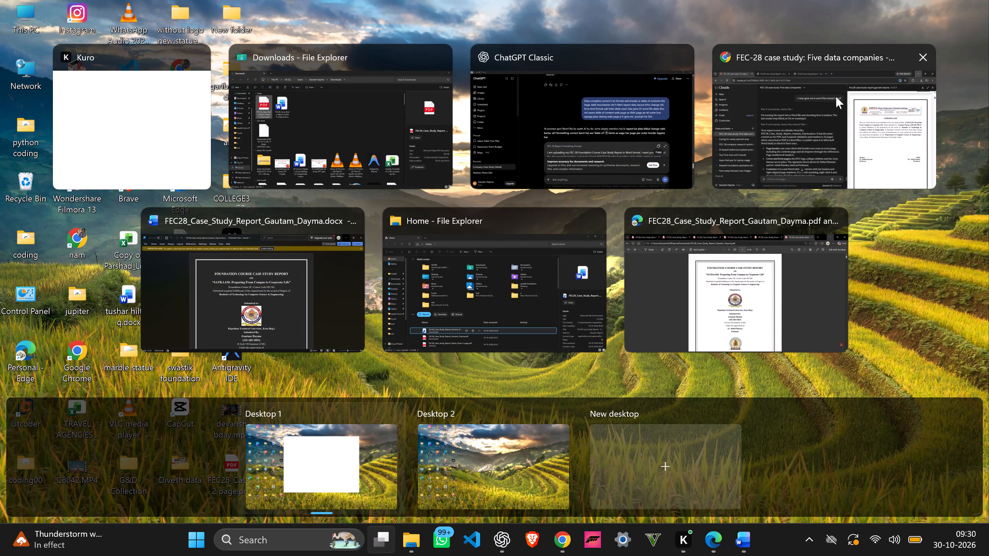
Switch to the FEC28 case study report in Word and examine its cover page.
click(294, 318)
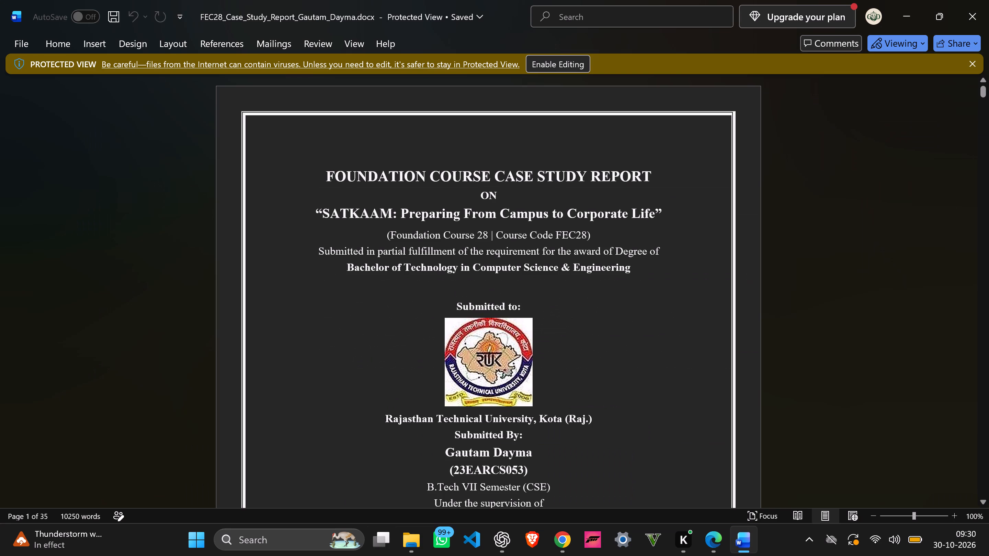
scroll(631, 354, down, 2)
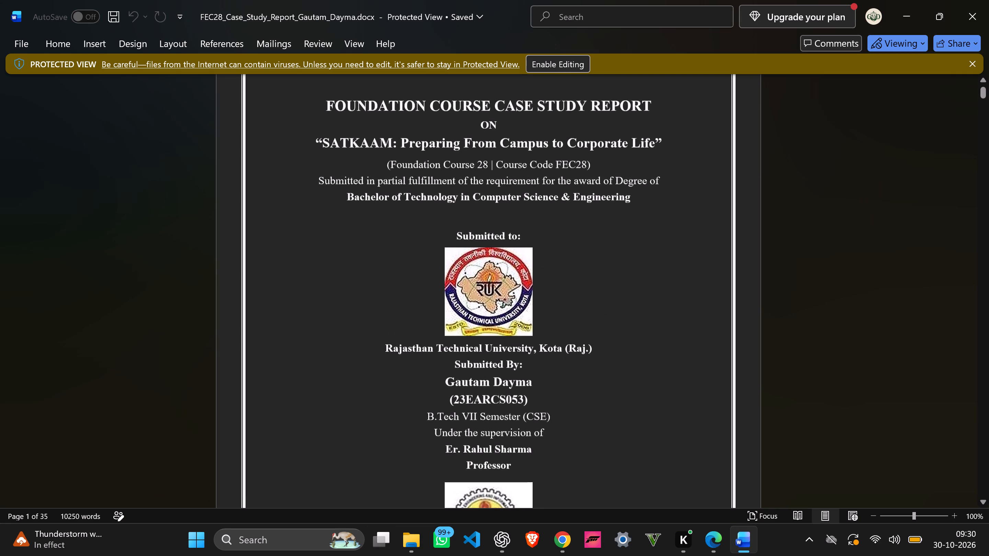
scroll(631, 354, down, 3)
scroll(631, 354, up, 7)
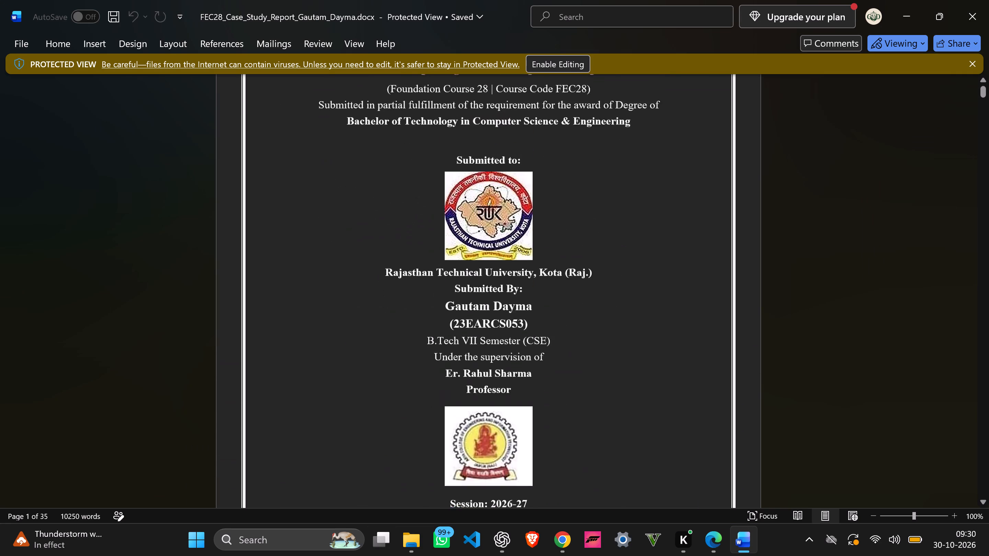
scroll(631, 354, up, 1)
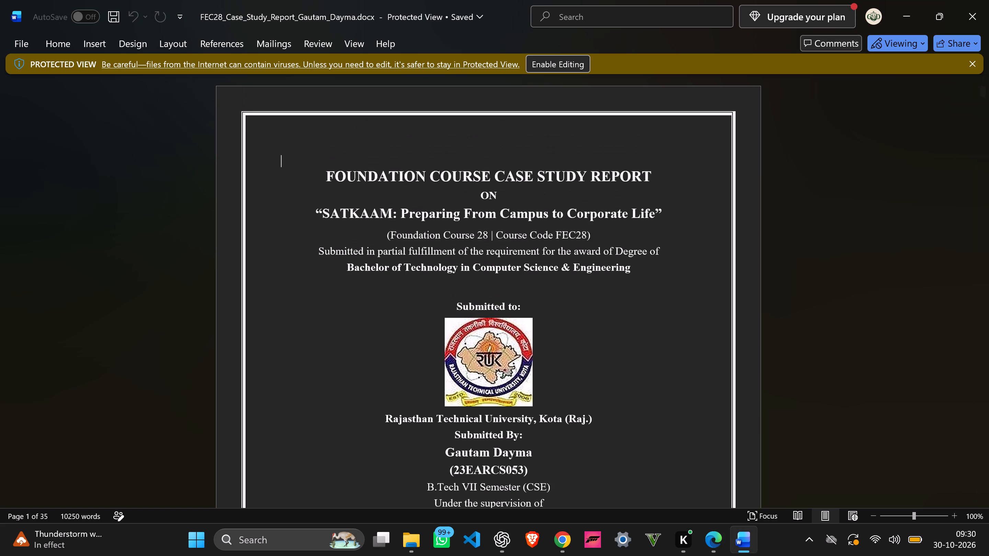
scroll(631, 354, down, 6)
scroll(631, 354, up, 1)
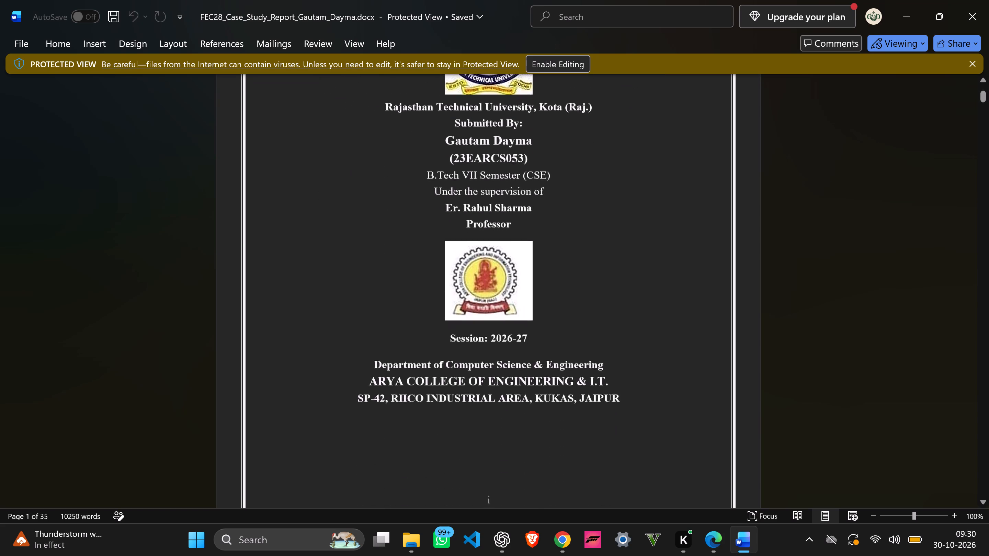
scroll(631, 354, up, 1)
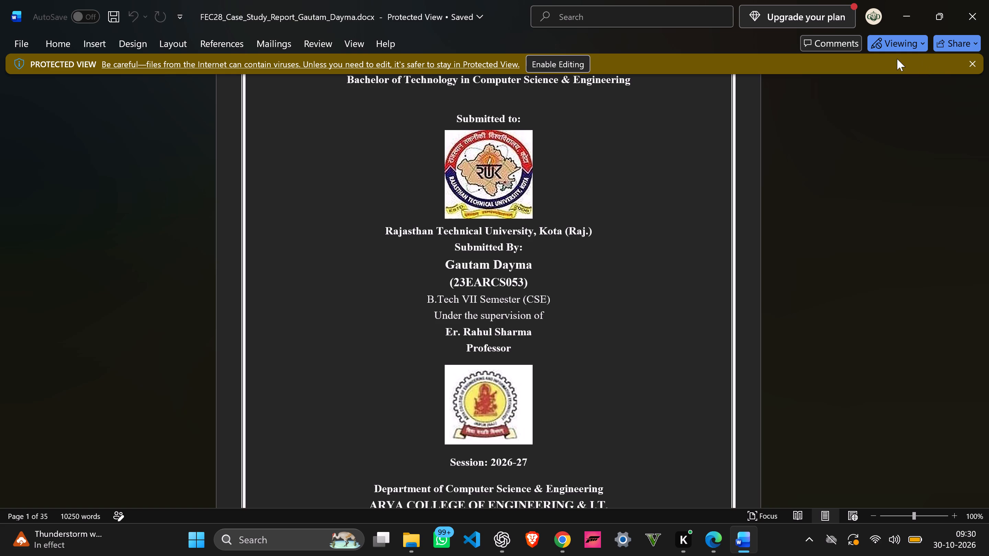
Take the FEC28 case study report out of Protected View by enabling editing.
click(896, 42)
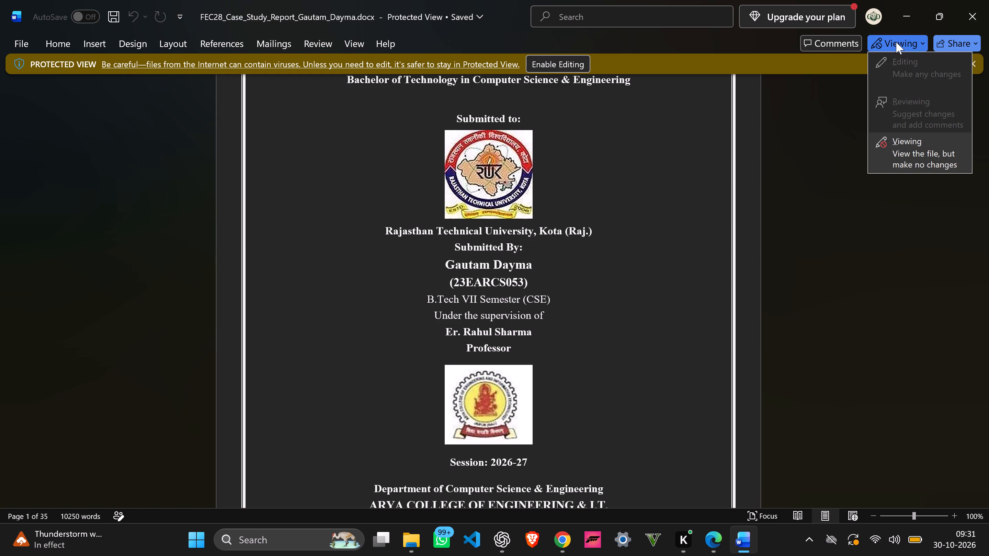
click(925, 75)
click(908, 210)
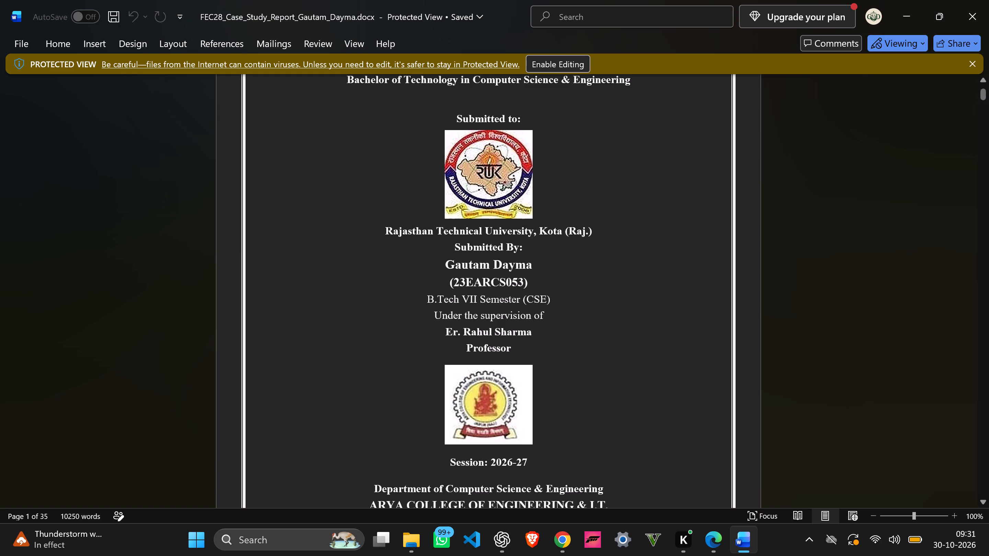
click(552, 71)
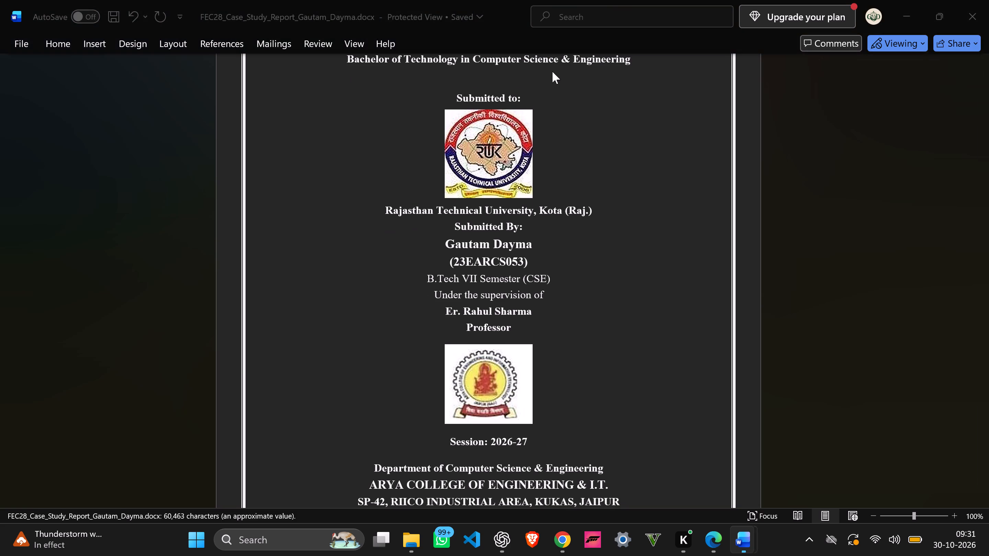
Examine the editable report's cover page from the title down to the college details.
scroll(552, 71, up, 3)
scroll(552, 236, up, 1)
scroll(567, 312, right, 1)
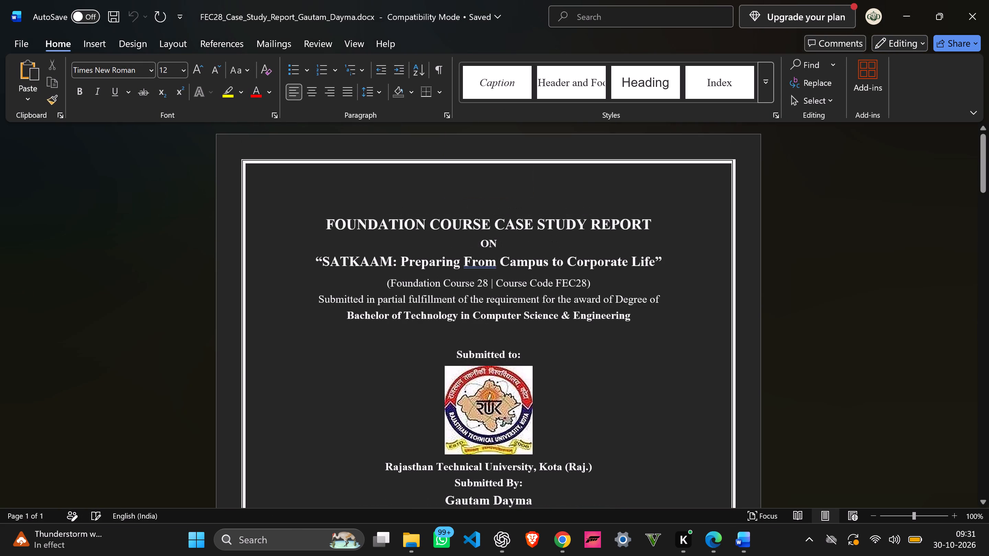
scroll(567, 312, right, 1)
scroll(567, 312, down, 2)
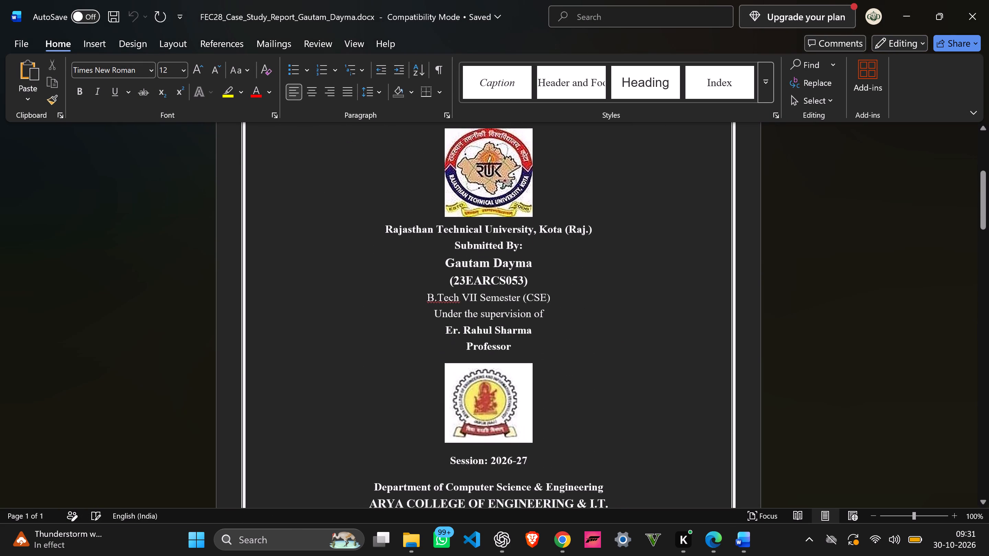
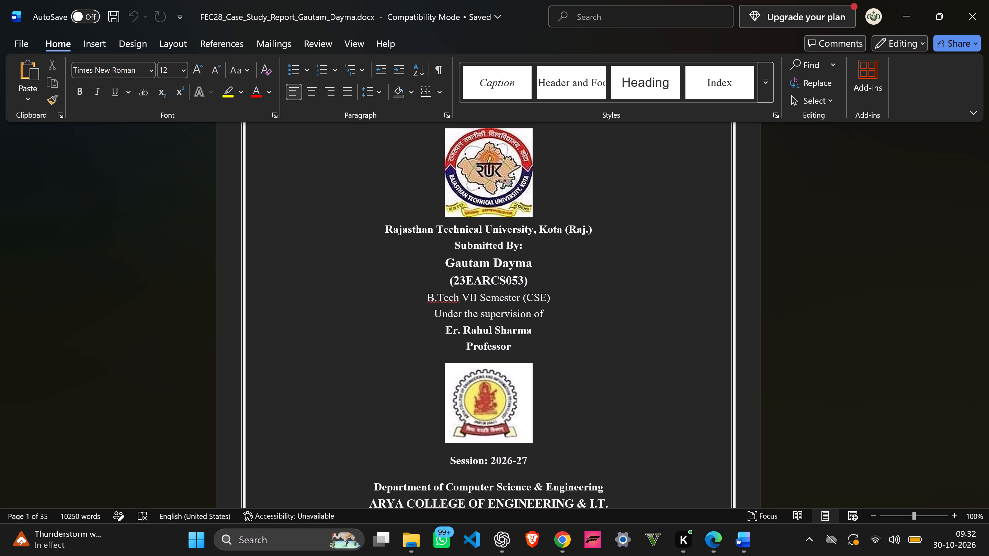
Insert a period followed by two paragraph breaks at the start of the cover page, above the report title.
key(period)
key(Return)
key(Return)
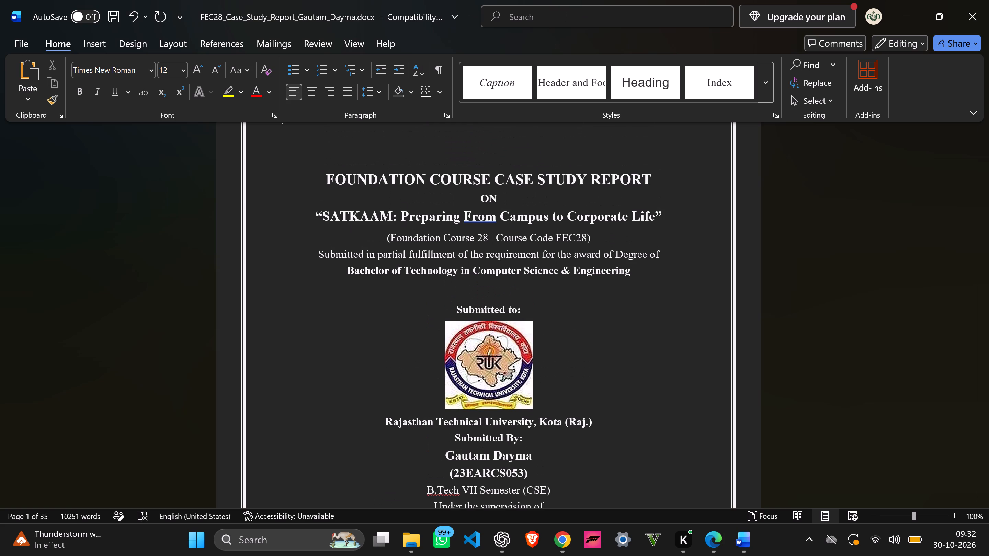
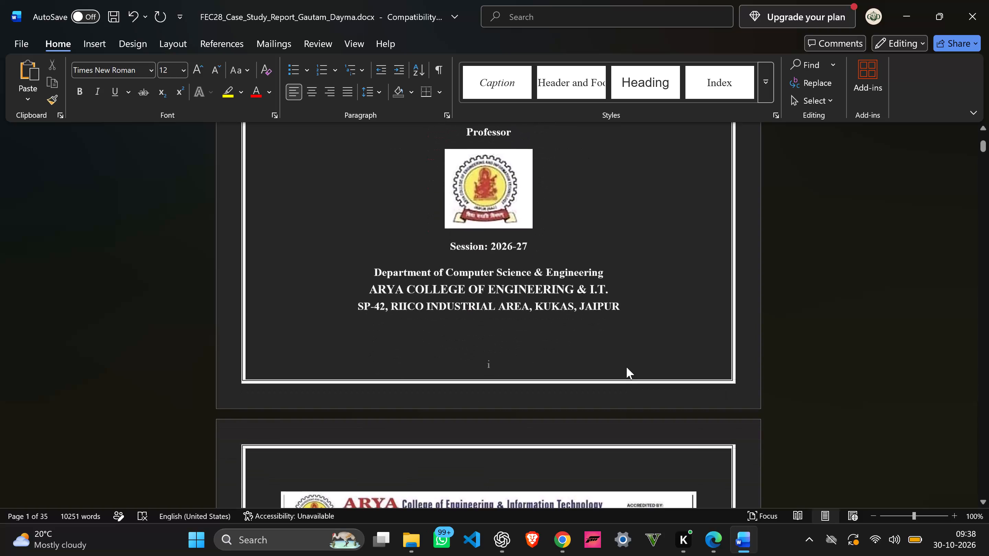
Insert "Associate" before "Professor" in the supervisor's designation on the cover page.
scroll(626, 367, up, 2)
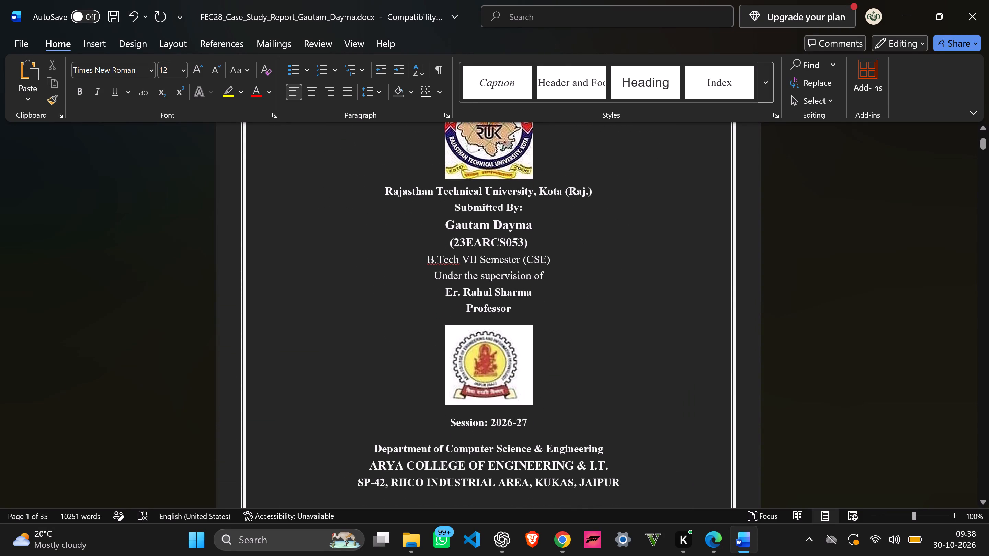
scroll(626, 367, up, 1)
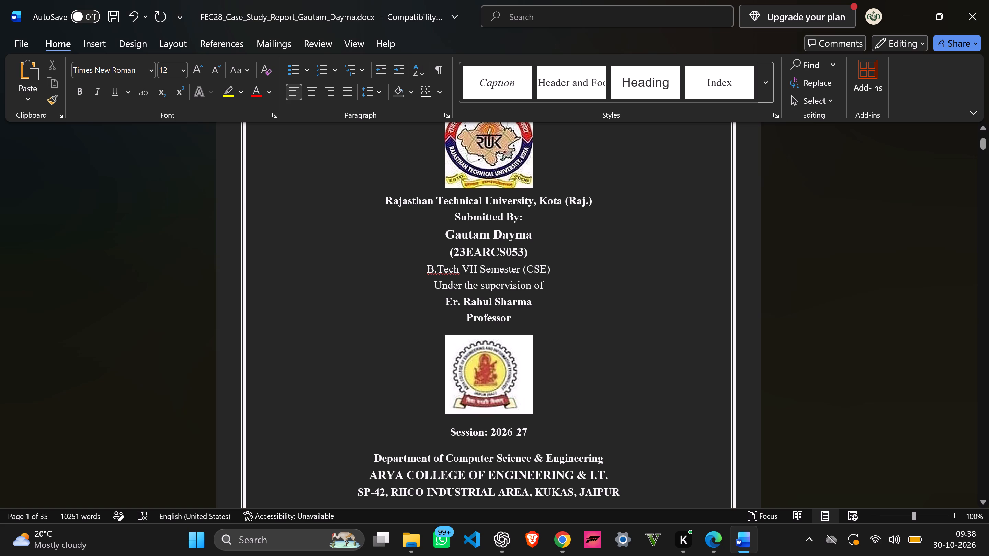
click(466, 318)
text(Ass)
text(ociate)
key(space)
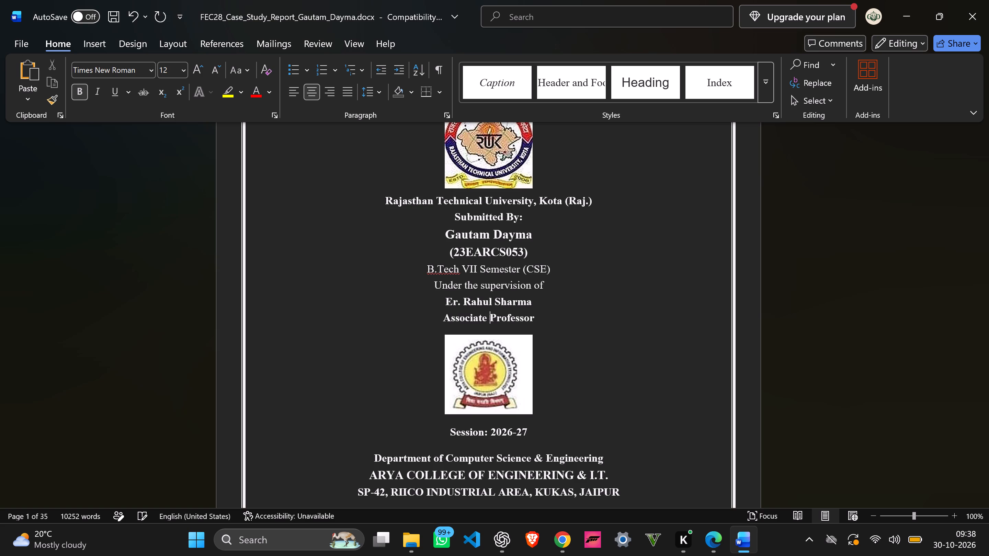
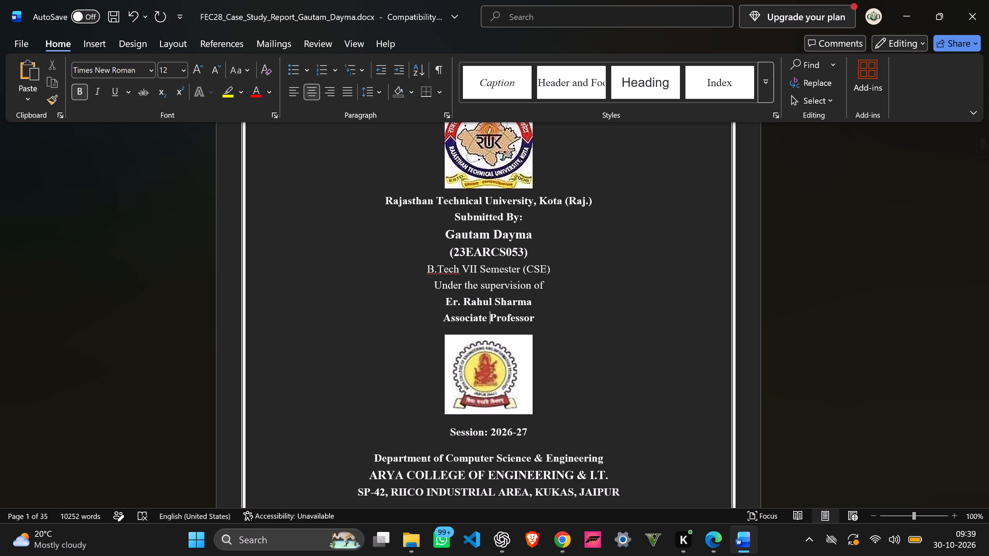
Insert "Associate" before the mentor's title "Professor" in the signature block of the certificate page.
scroll(529, 269, down, 6)
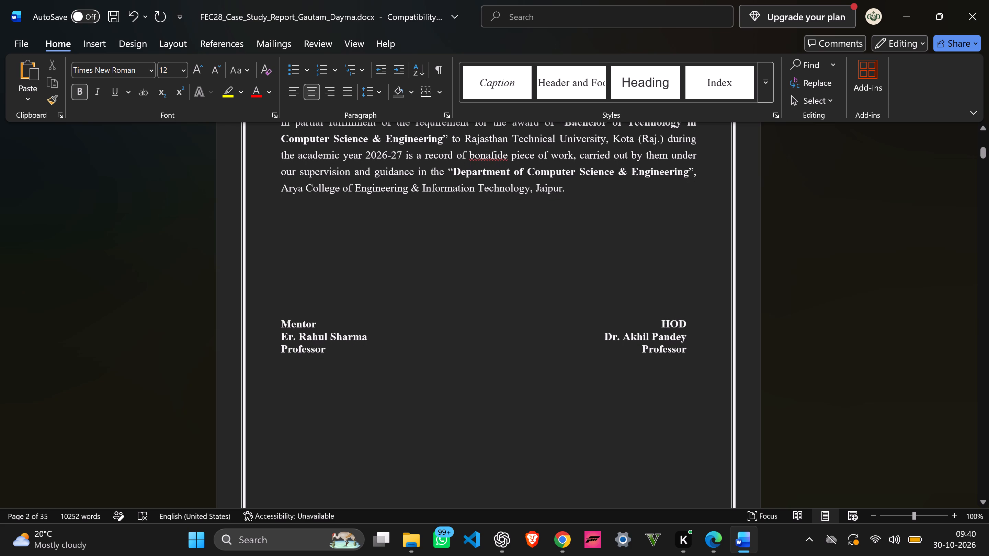
click(282, 352)
text(Associate)
key(space)
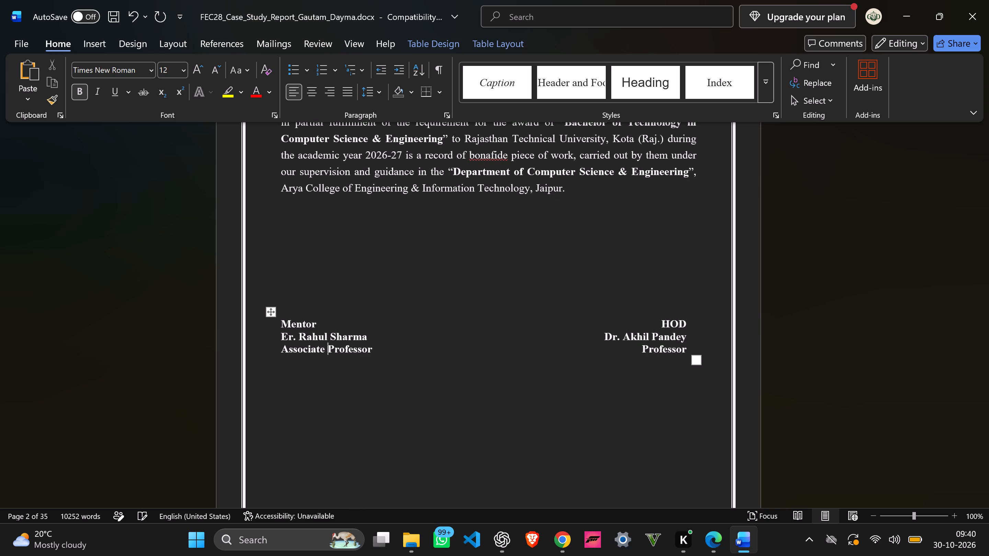
Move the acknowledgement paragraph thanking the Head of Department above the paragraph thanking the mentor, leaving no extra blank line.
scroll(340, 376, down, 1)
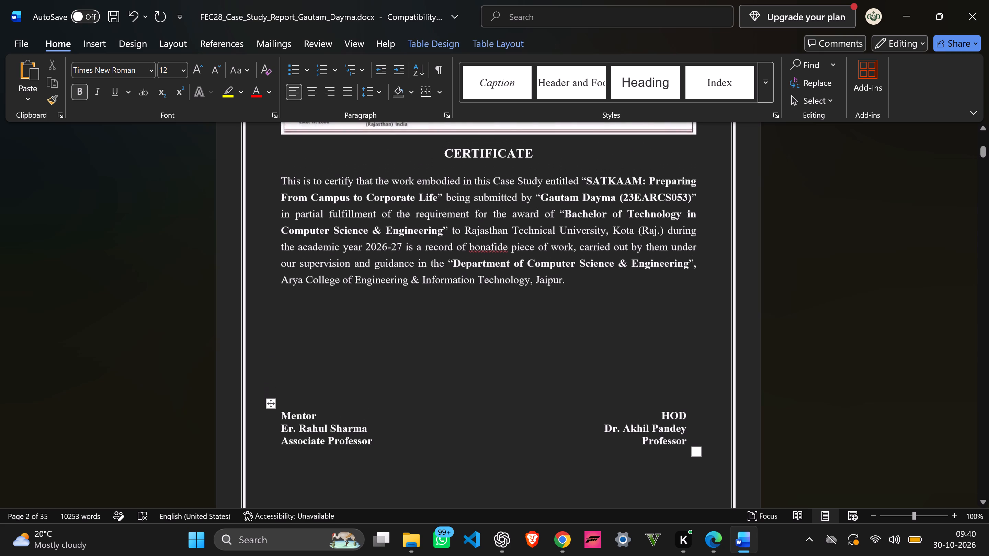
scroll(340, 376, down, 2)
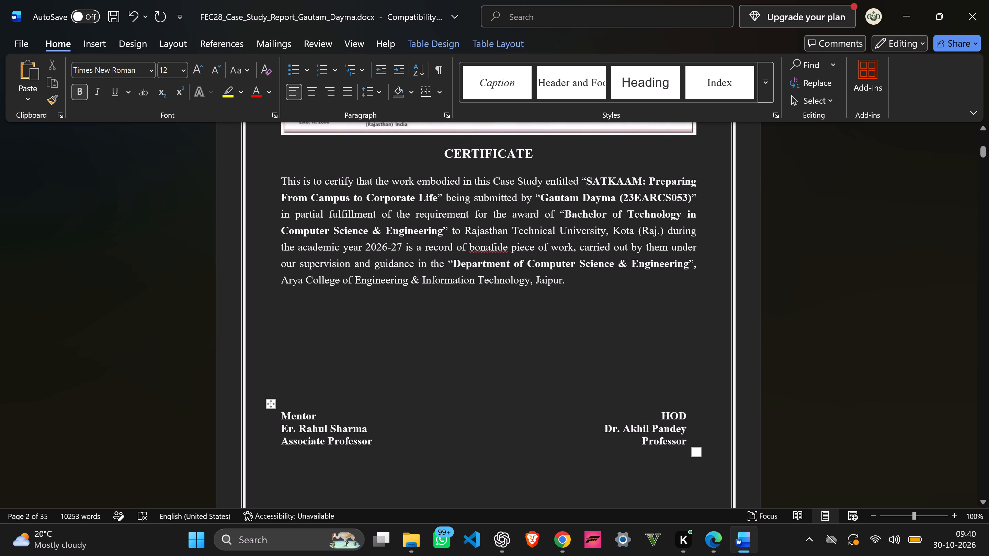
scroll(340, 376, down, 2)
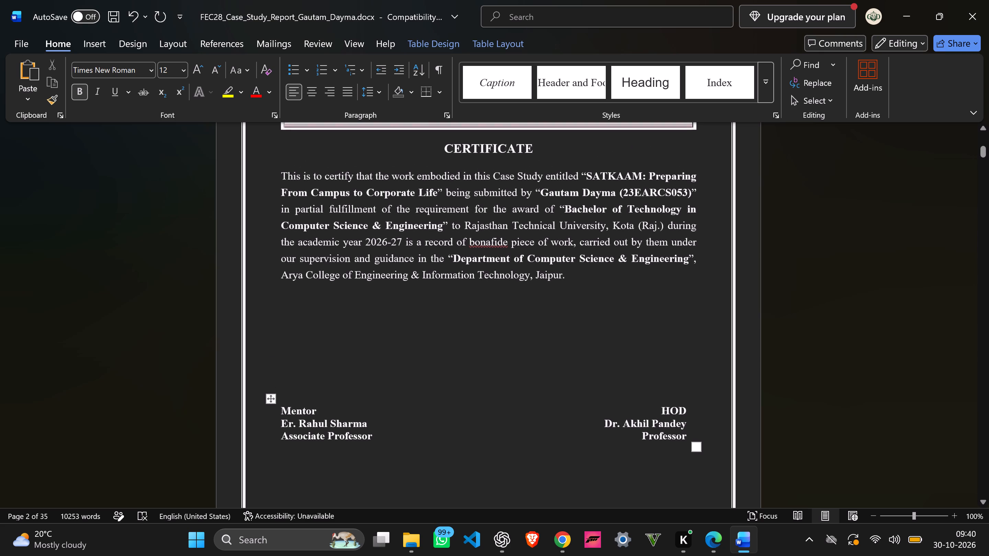
scroll(340, 376, down, 2)
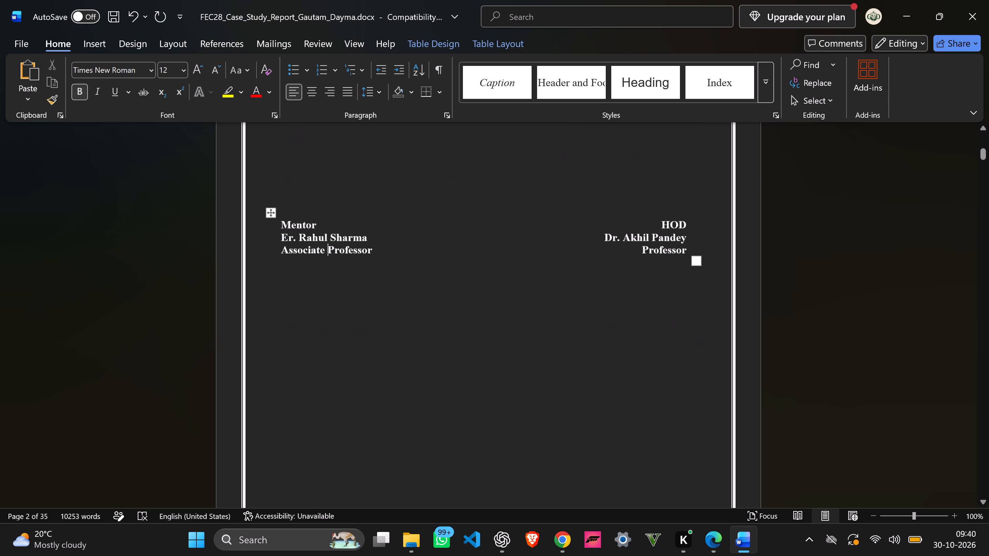
scroll(340, 376, down, 6)
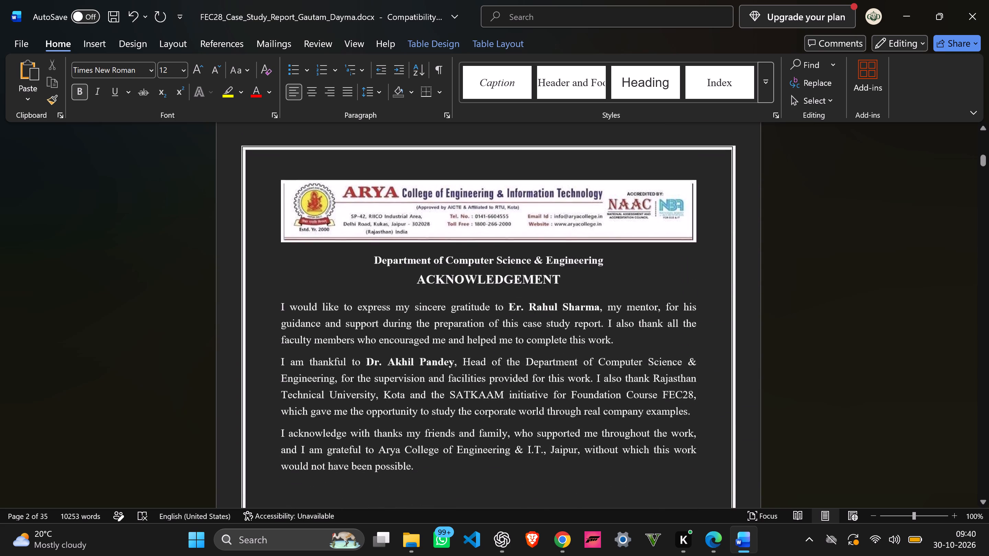
scroll(340, 376, down, 1)
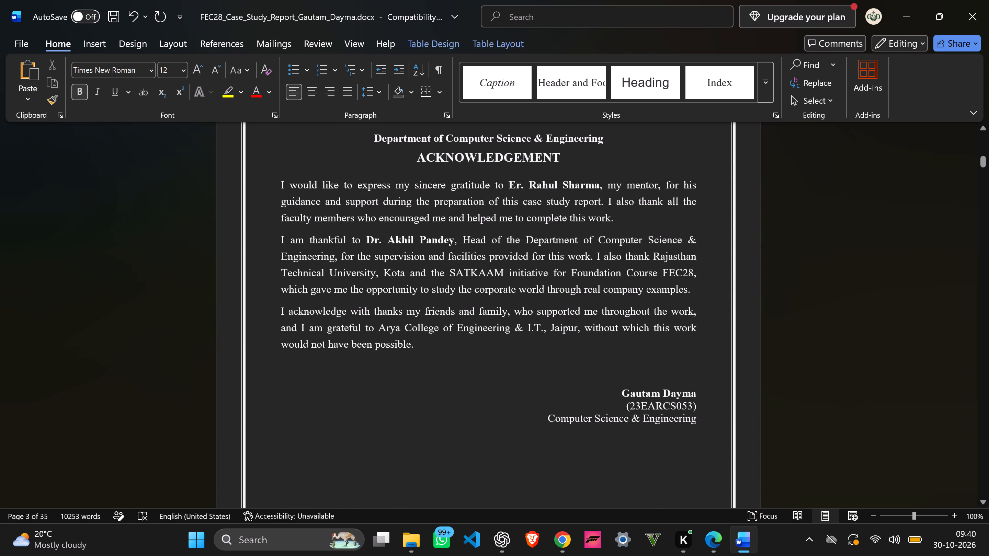
drag(694, 291, 353, 273)
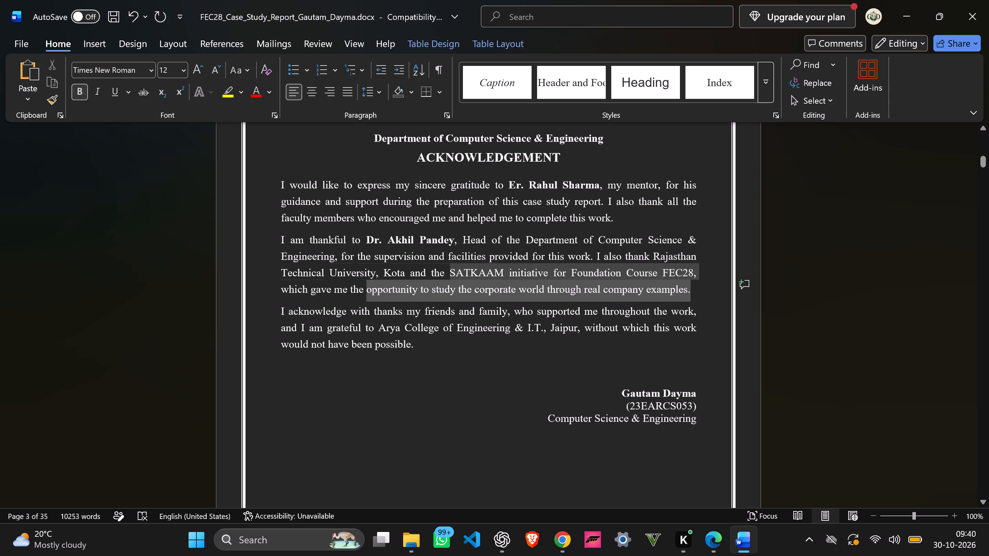
drag(353, 273, 283, 238)
key(ctrl+x)
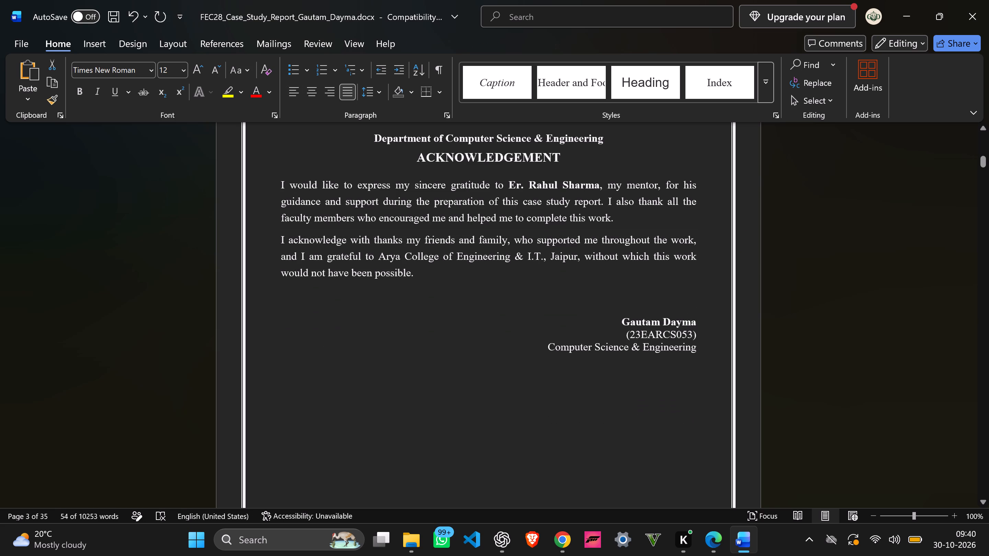
click(278, 185)
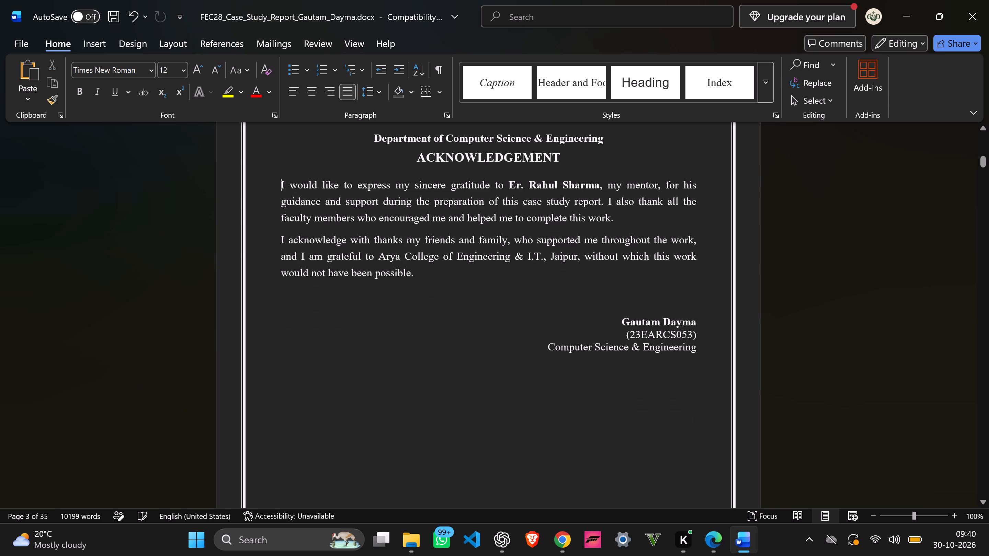
key(Return)
key(Up)
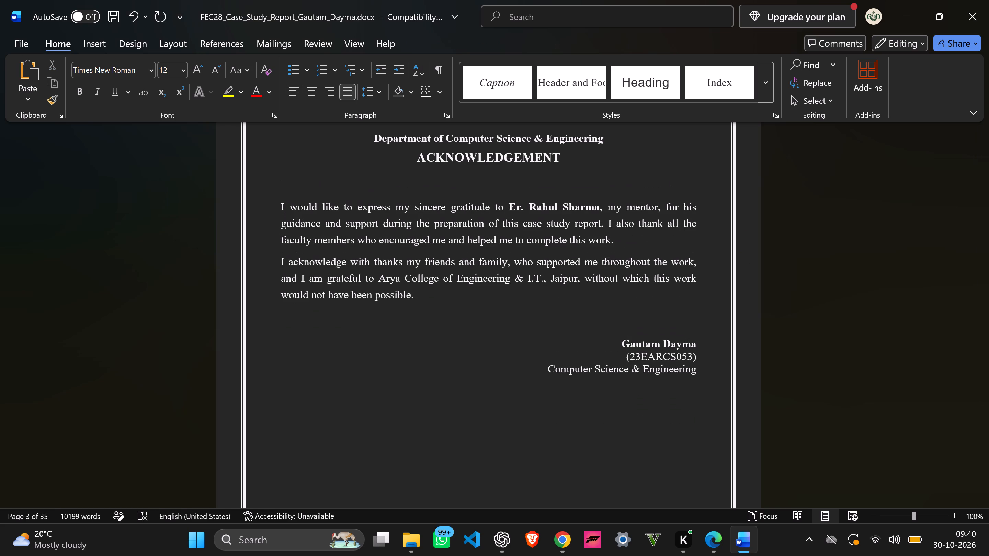
key(ctrl+v)
key(BackSpace)
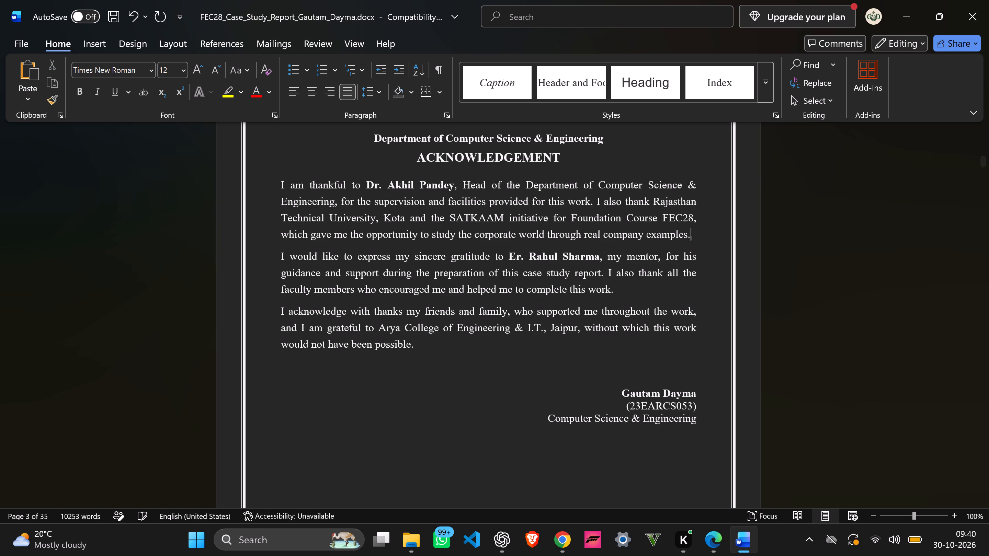
Insert two blank paragraphs above the student's signature block on the acknowledgement page to widen the gap below the text.
scroll(369, 337, down, 5)
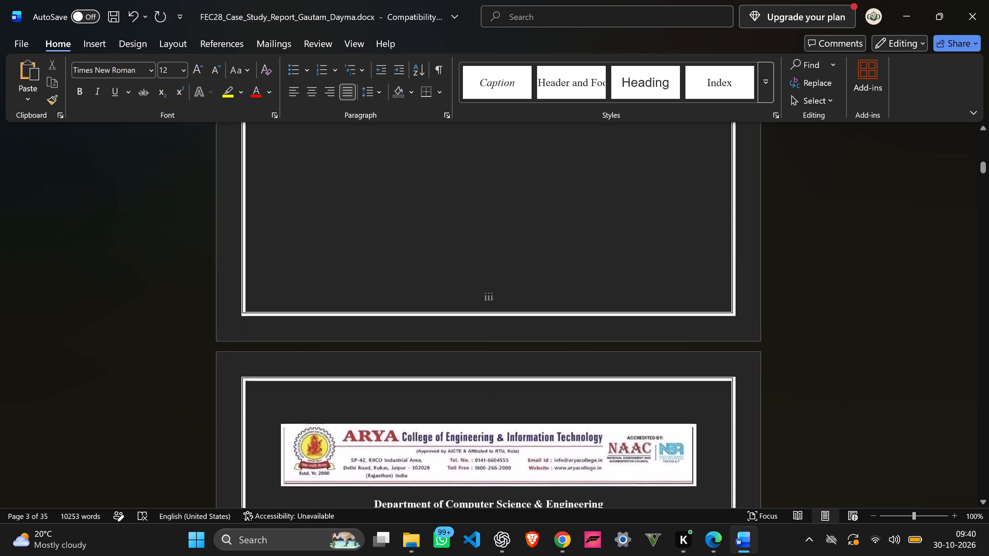
scroll(369, 337, down, 1)
scroll(369, 337, up, 5)
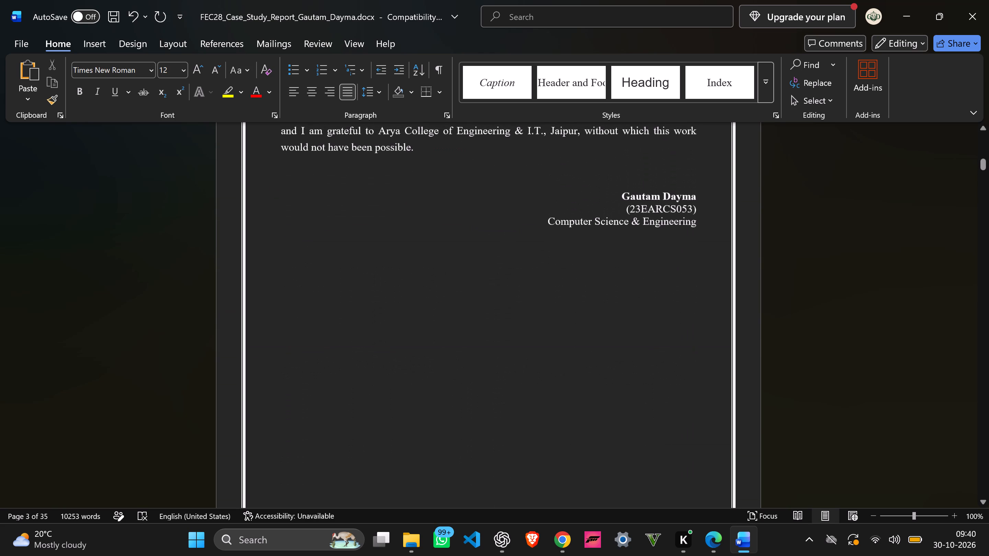
drag(625, 195, 668, 206)
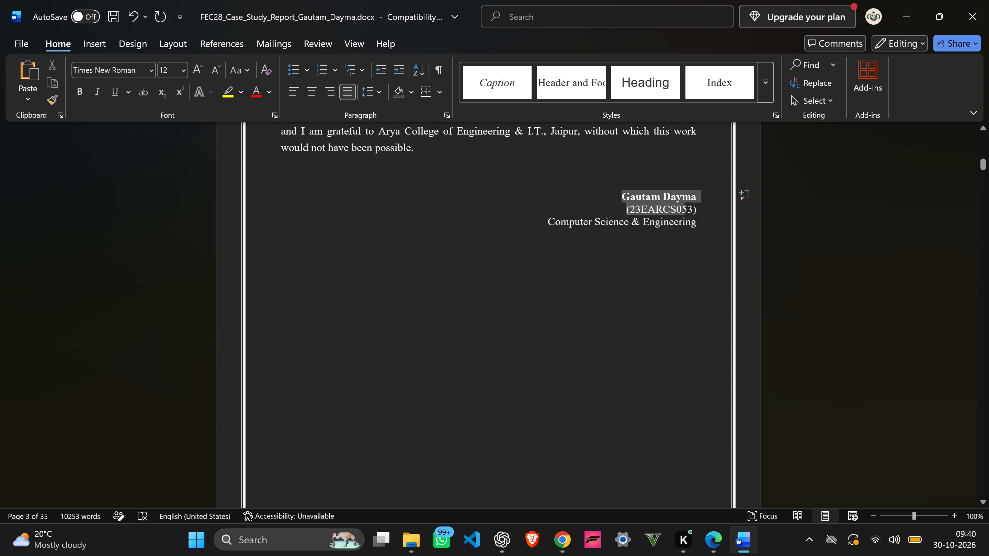
drag(668, 206, 696, 209)
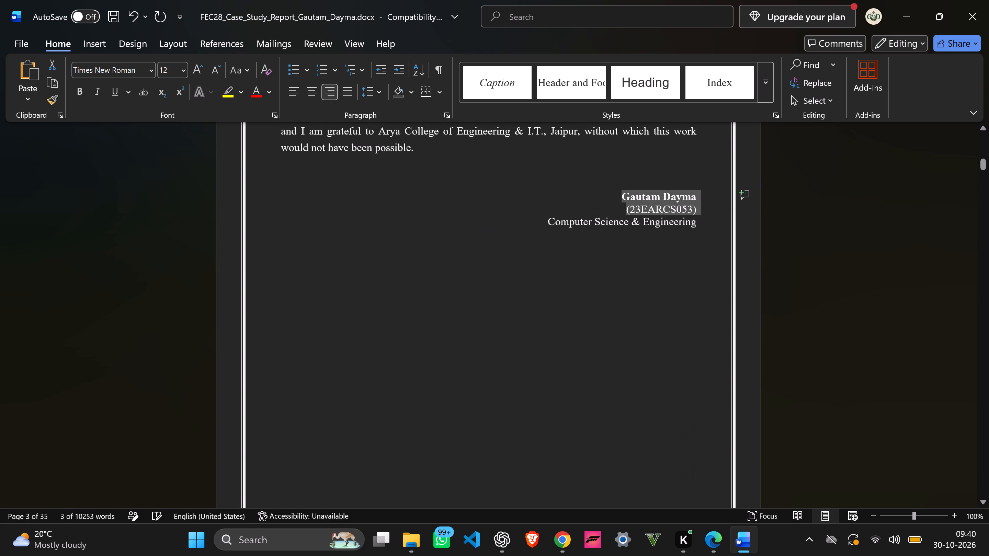
click(522, 268)
scroll(522, 268, up, 2)
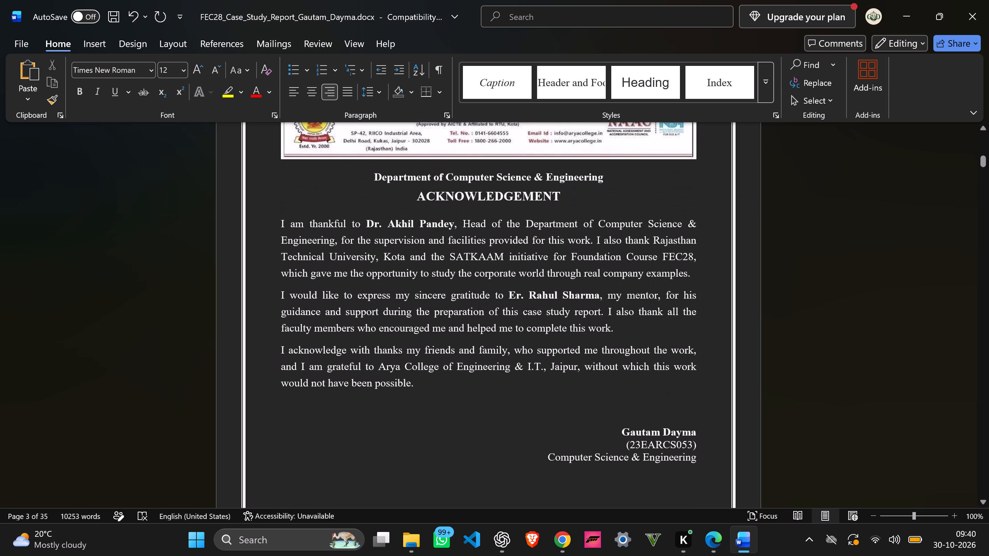
click(632, 413)
key(Return)
key(Return)
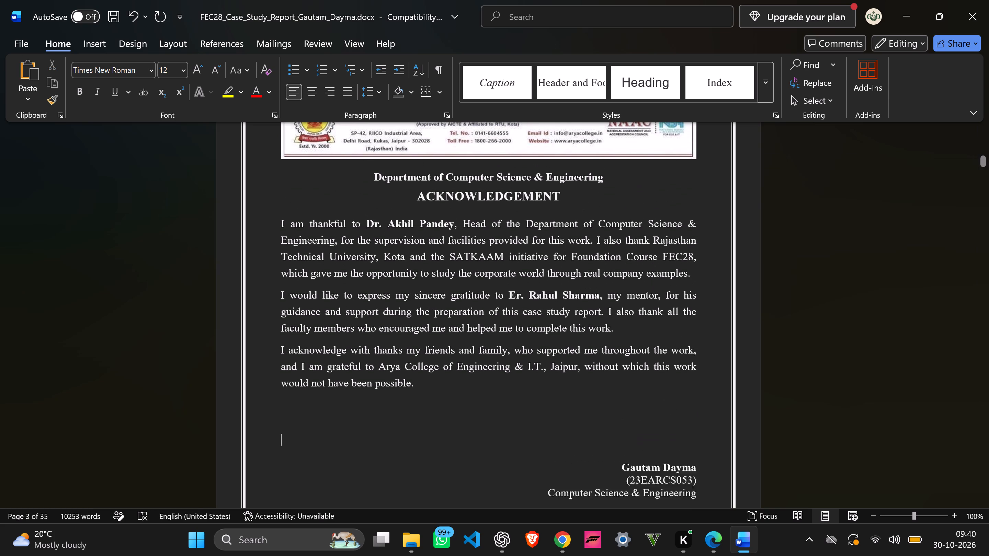
key(Return)
key(BackSpace)
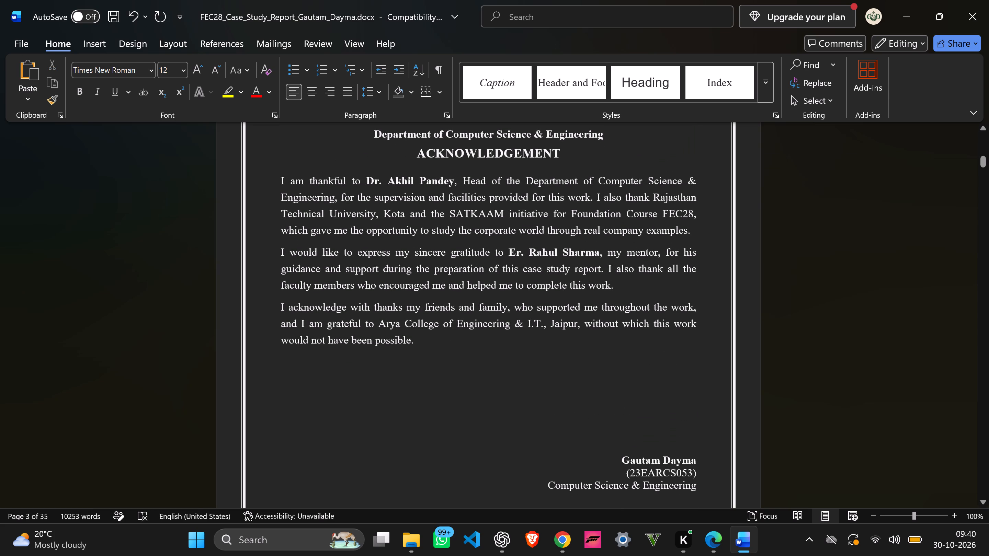
Review the Acknowledgement and Declaration pages, including the mentor's title and the signature table.
scroll(683, 437, down, 4)
scroll(630, 437, down, 3)
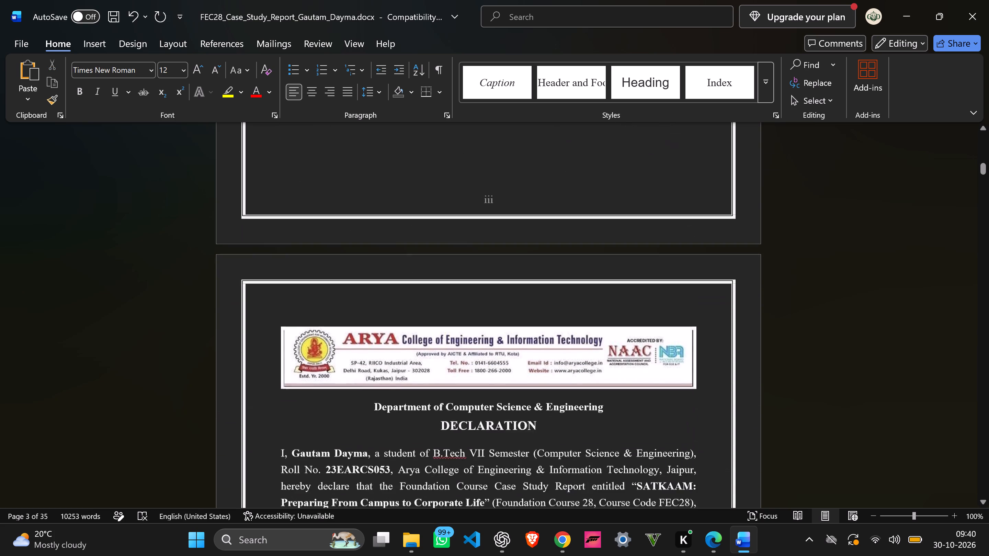
scroll(630, 437, down, 2)
scroll(630, 437, up, 2)
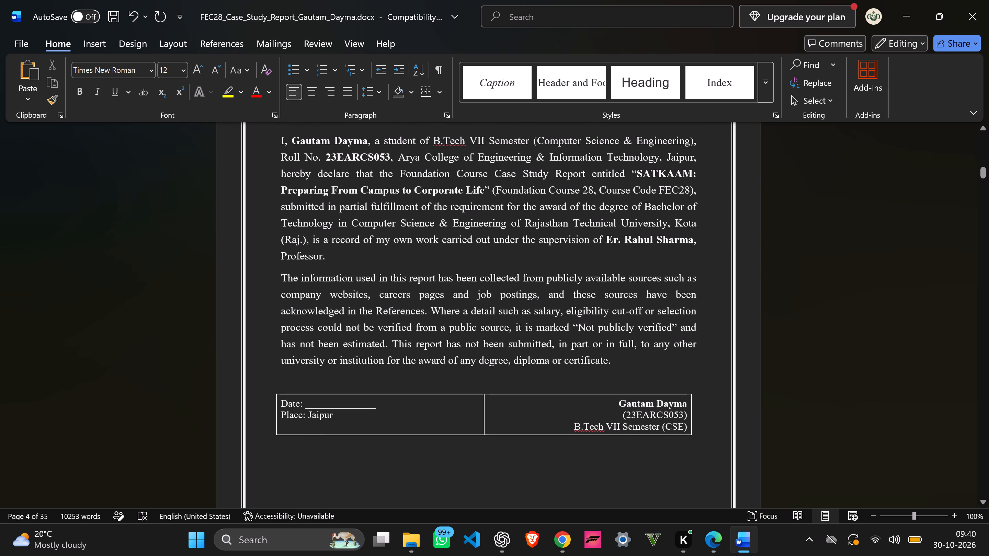
scroll(557, 415, down, 2)
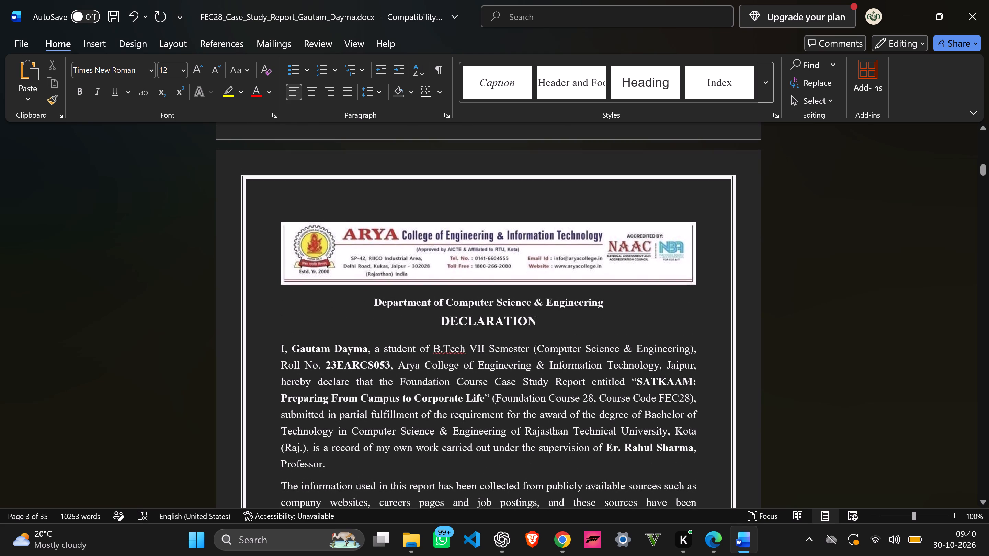
scroll(557, 415, down, 1)
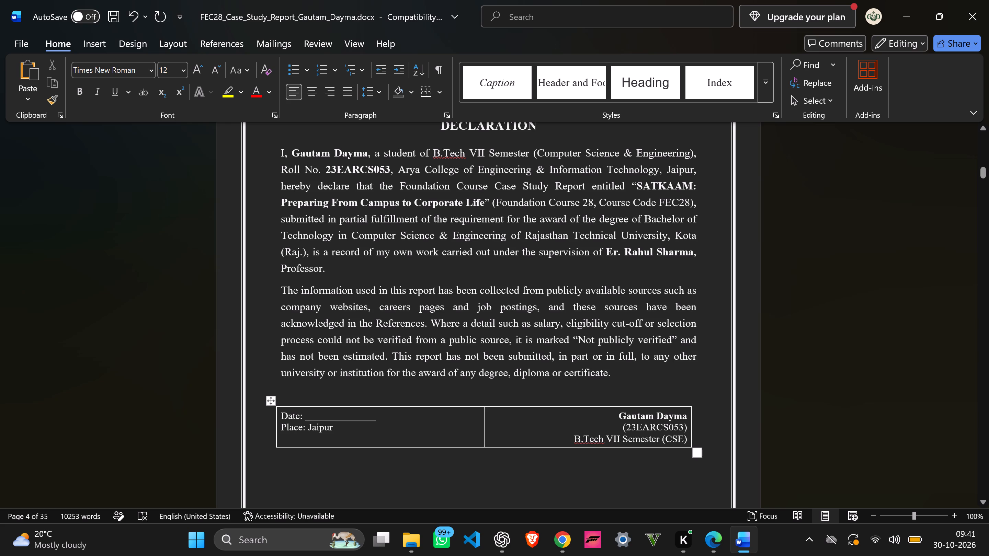
scroll(350, 403, down, 1)
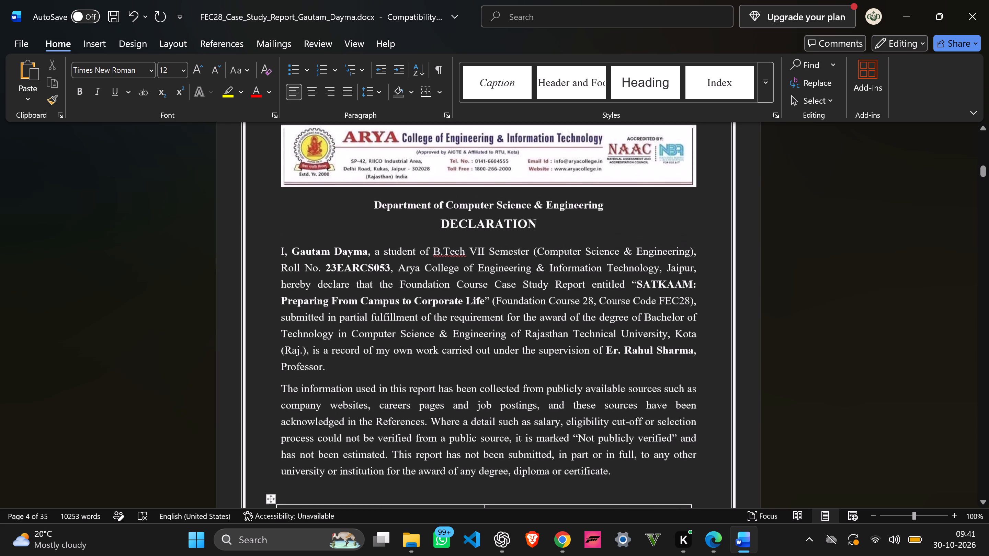
scroll(350, 403, down, 2)
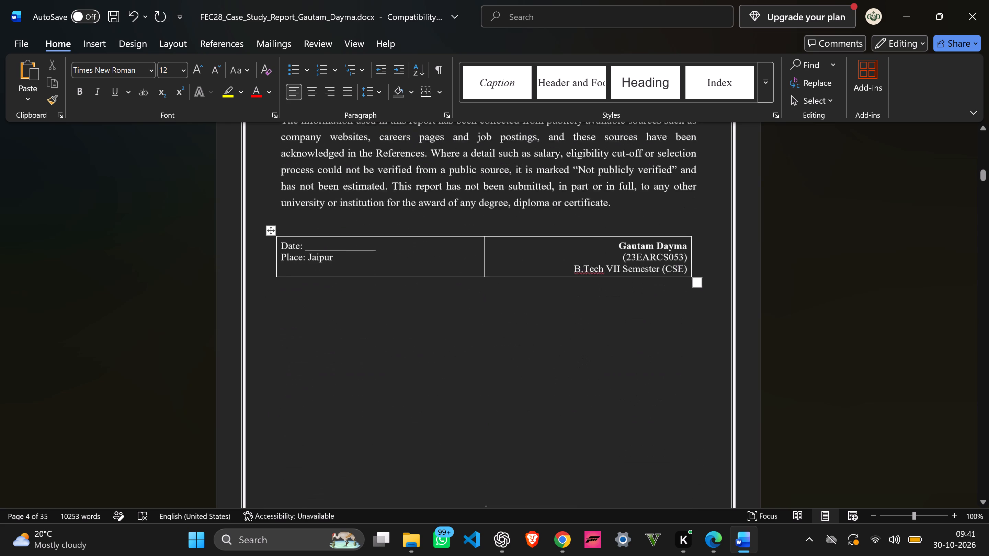
Skim the introduction and syllabus chapters of the report up to the first company case study.
scroll(350, 403, down, 11)
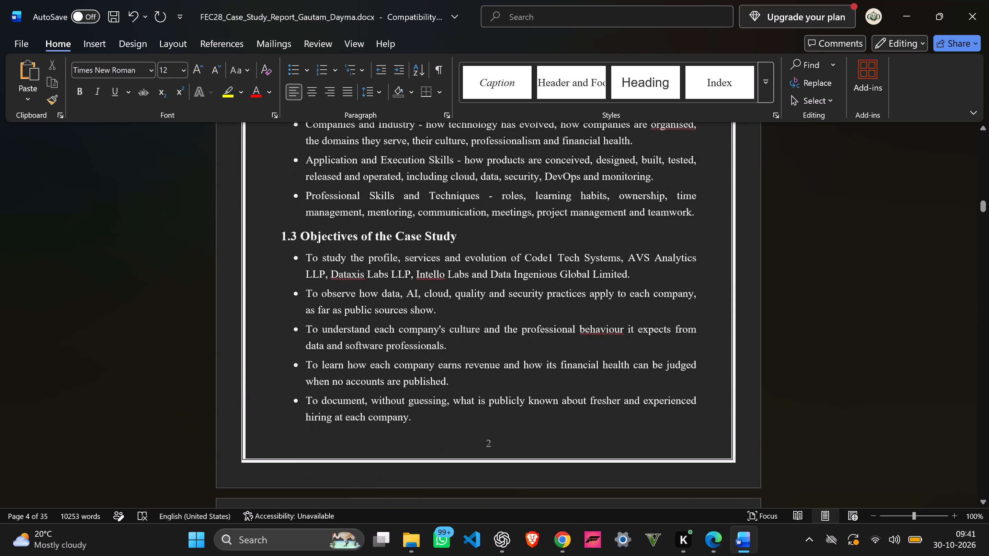
scroll(350, 403, down, 14)
scroll(350, 403, up, 6)
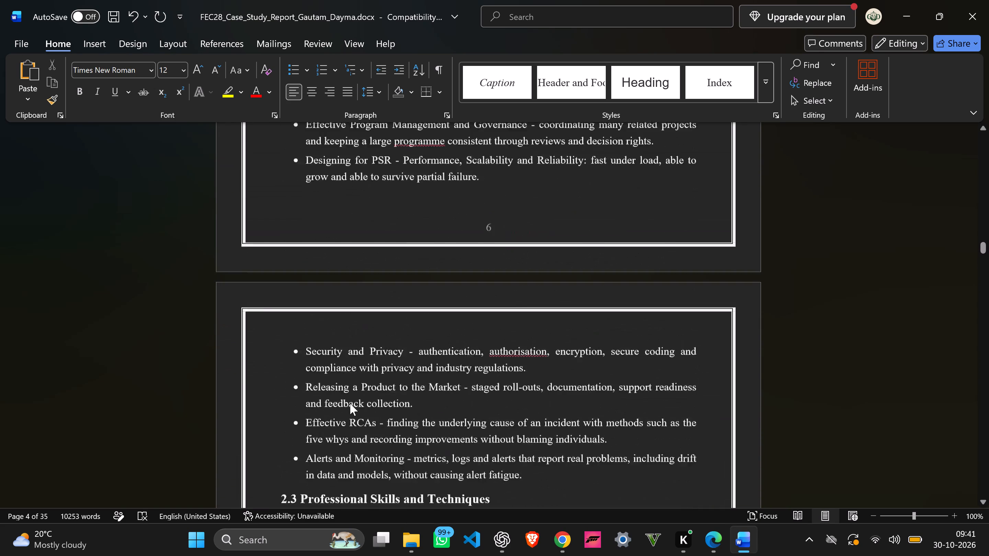
scroll(350, 403, up, 5)
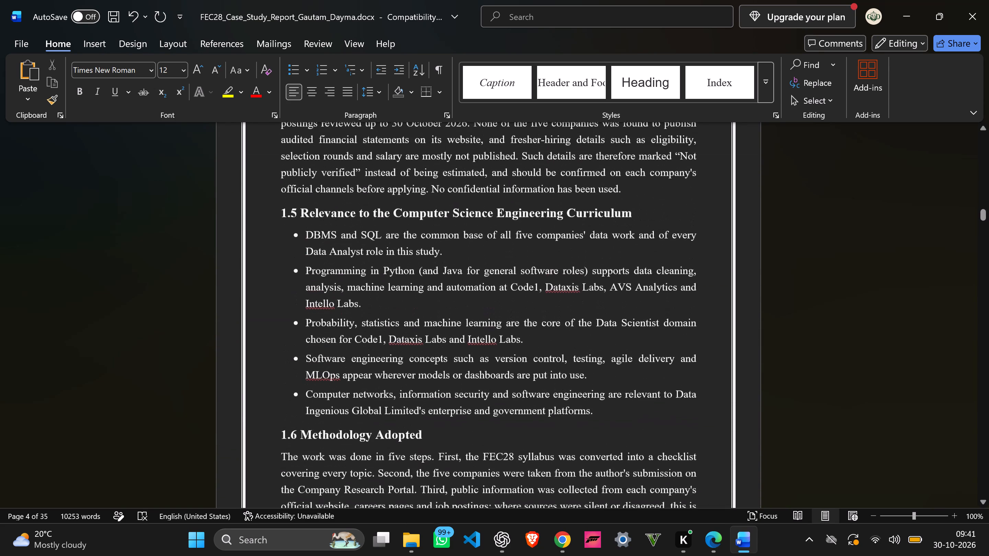
scroll(350, 403, up, 5)
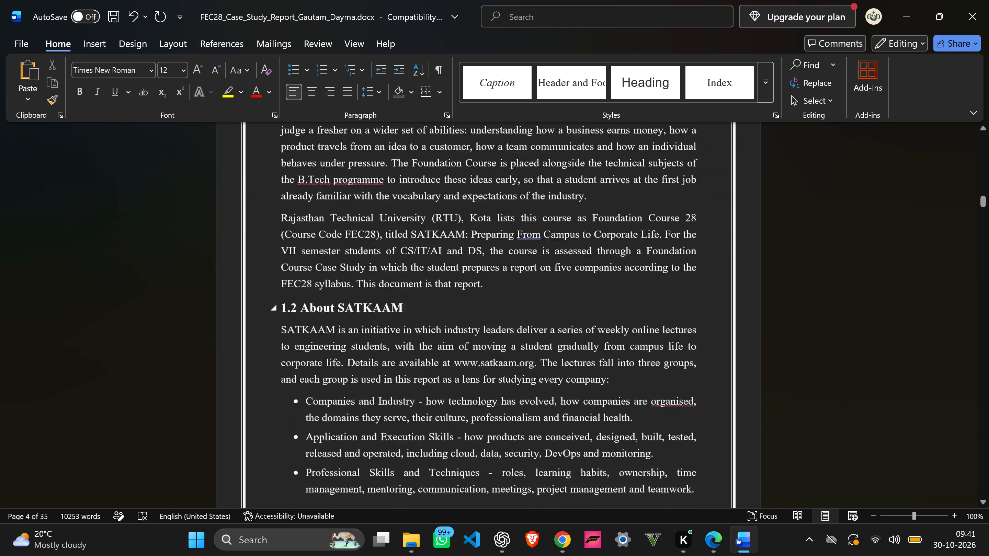
scroll(350, 403, up, 2)
scroll(350, 403, down, 9)
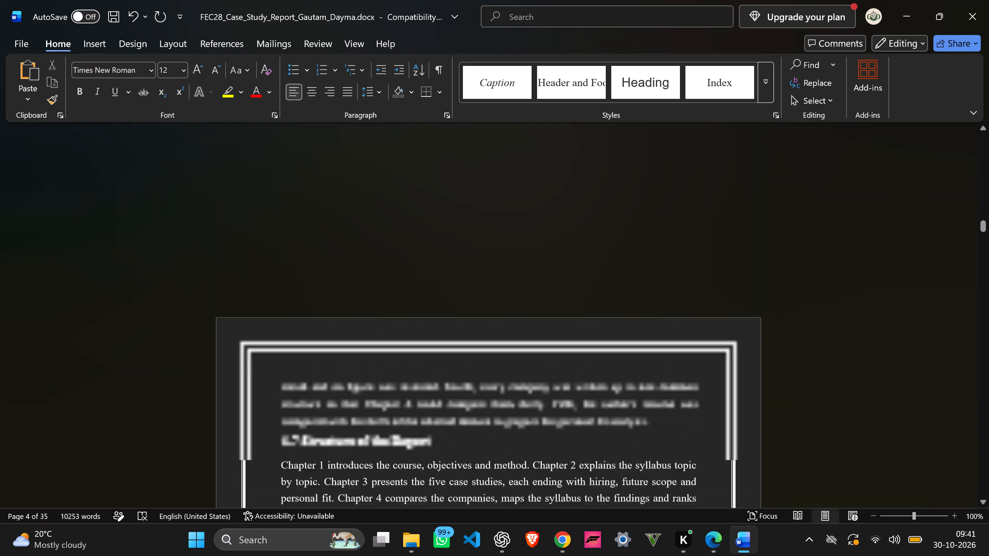
scroll(350, 403, down, 5)
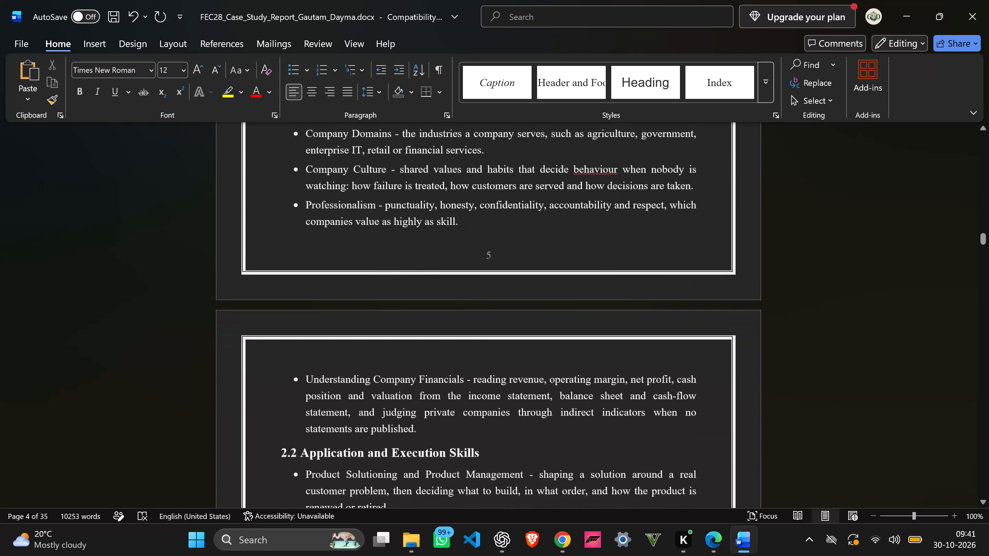
scroll(350, 403, down, 10)
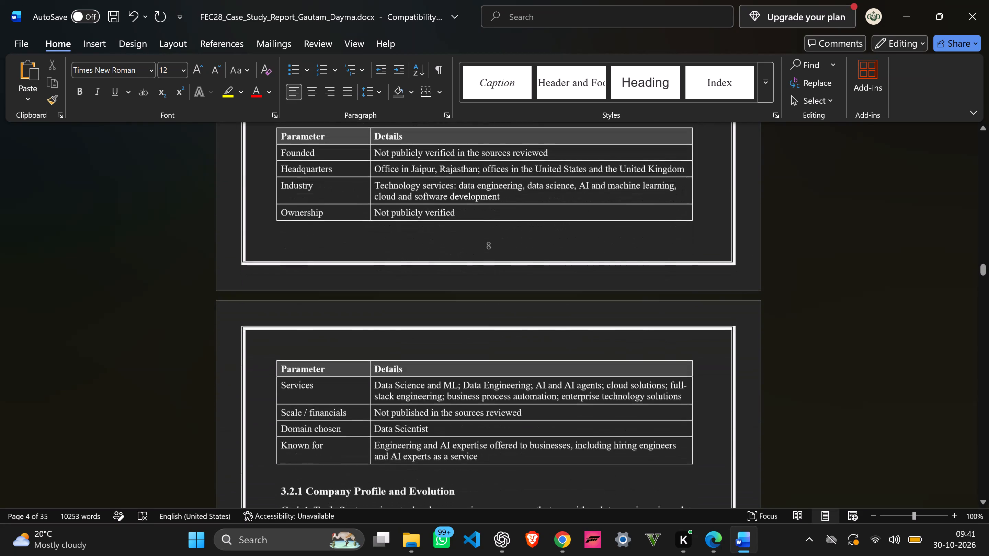
Look through the company case studies in Chapter 3, from Code1 Tech Systems to Intello Labs, checking text and tables.
scroll(350, 403, down, 2)
scroll(350, 403, up, 2)
scroll(350, 403, down, 2)
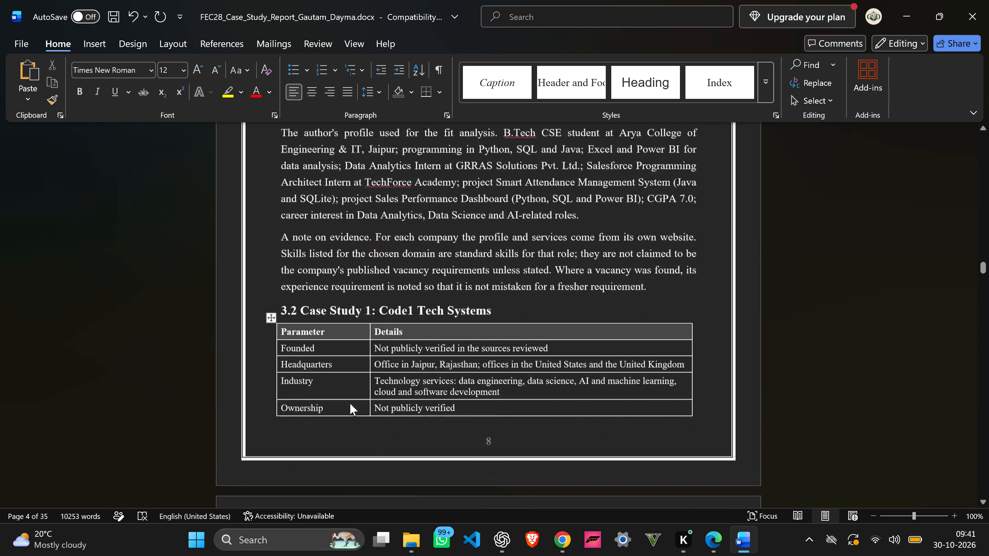
scroll(350, 403, down, 4)
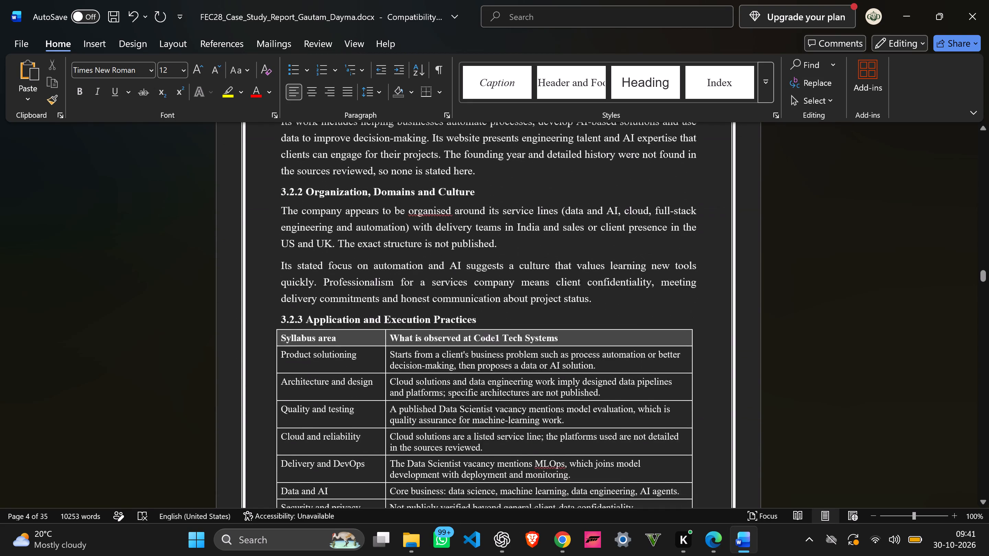
scroll(350, 403, down, 3)
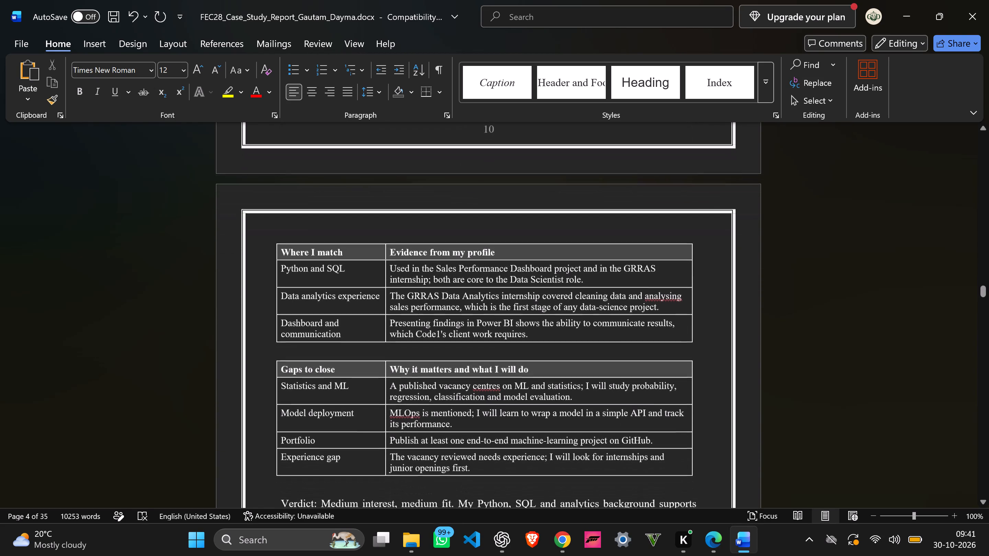
scroll(346, 354, down, 4)
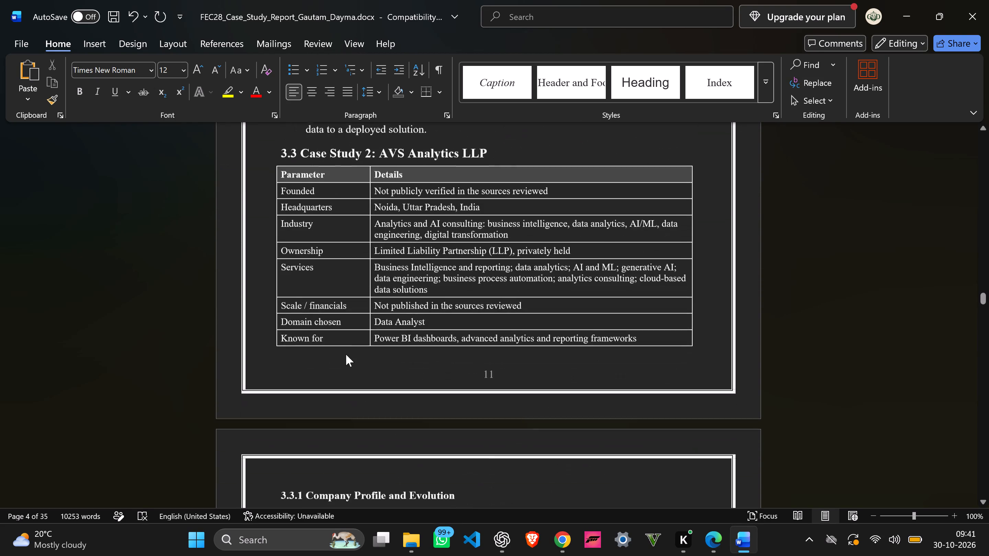
scroll(346, 354, down, 4)
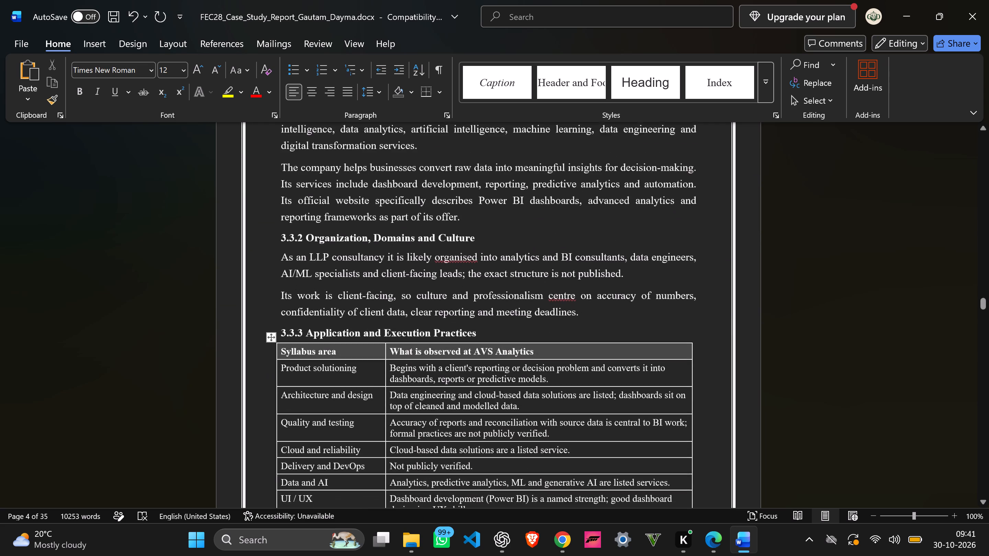
scroll(346, 354, down, 6)
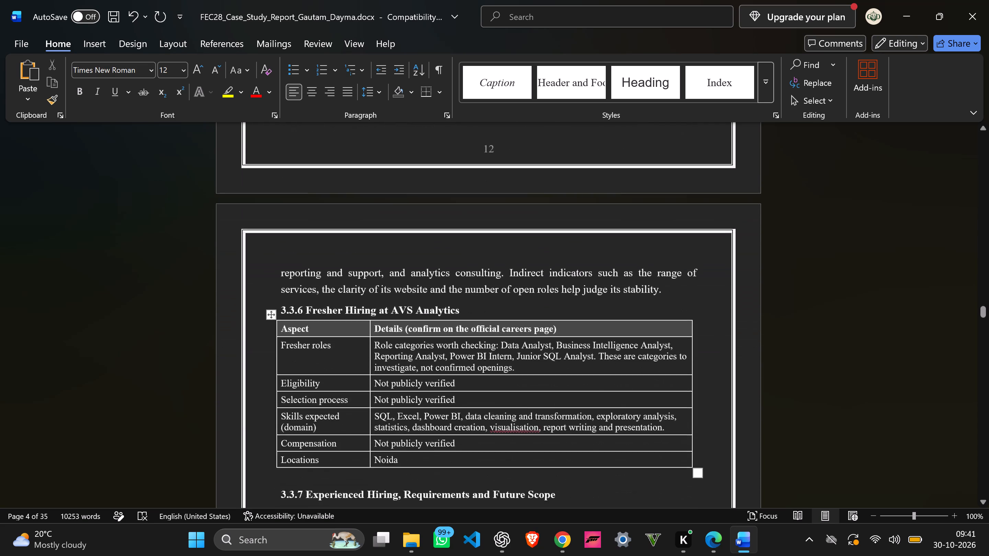
scroll(346, 354, down, 4)
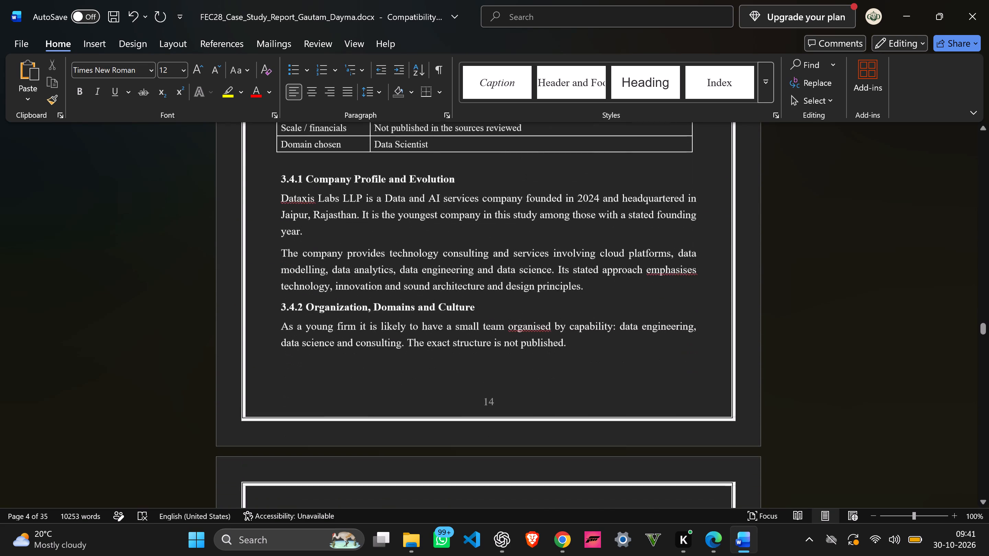
scroll(346, 354, down, 6)
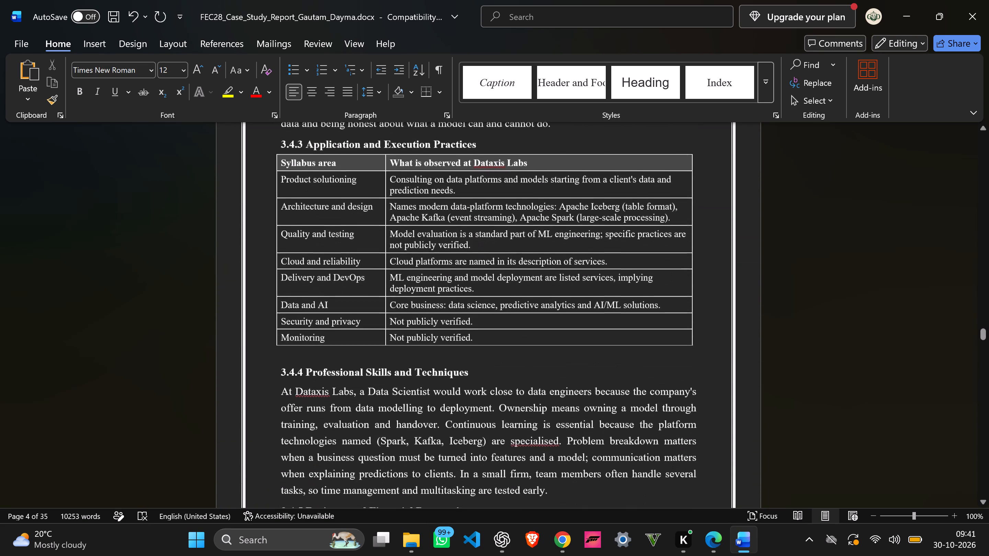
scroll(346, 354, down, 4)
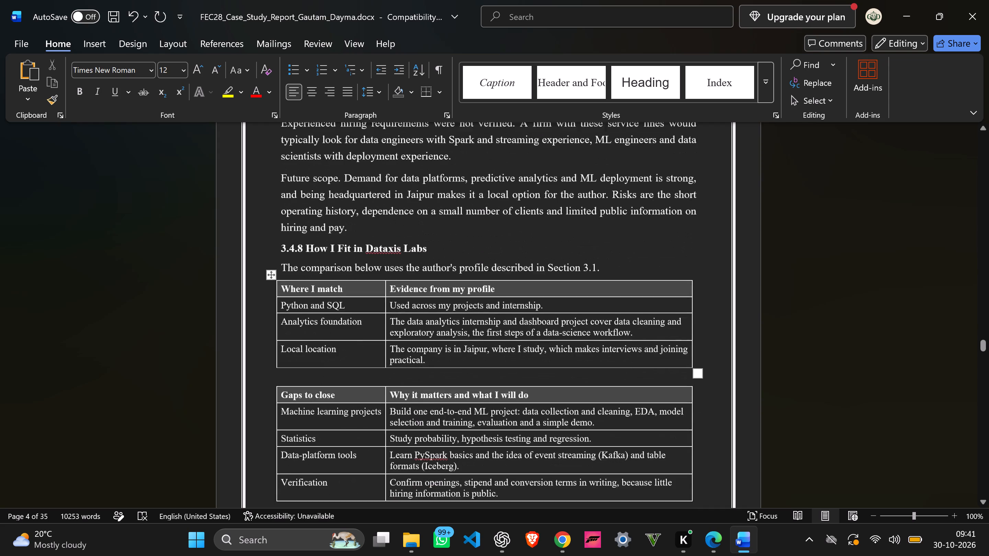
scroll(346, 354, down, 3)
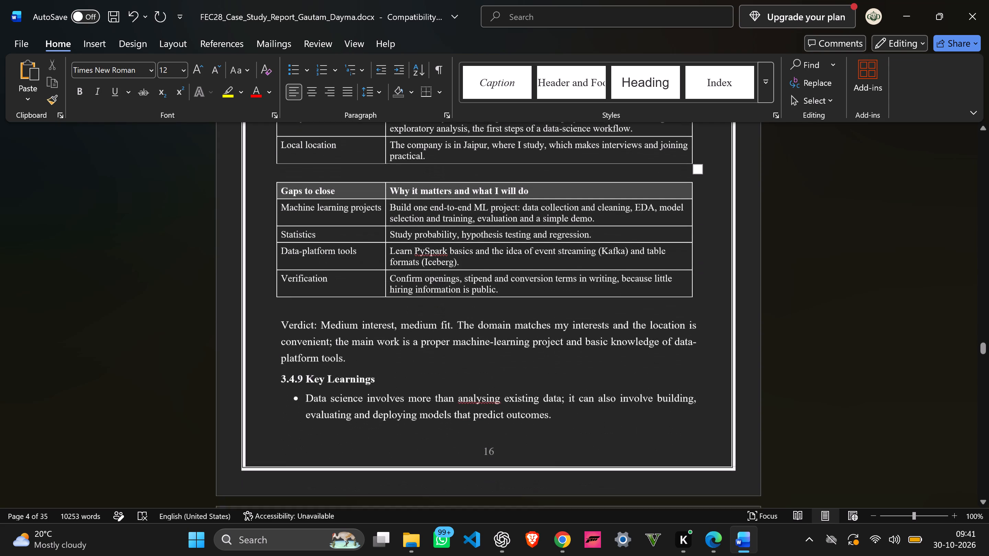
scroll(346, 354, down, 9)
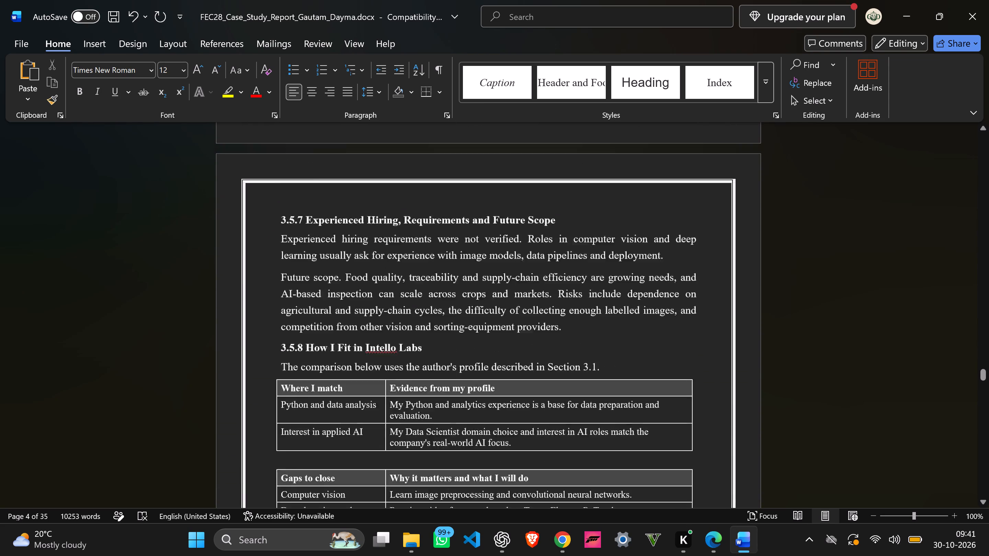
Examine the company comparison chapter, the References page and the Appendix glossary at the end of the report.
scroll(346, 354, down, 8)
scroll(346, 354, up, 1)
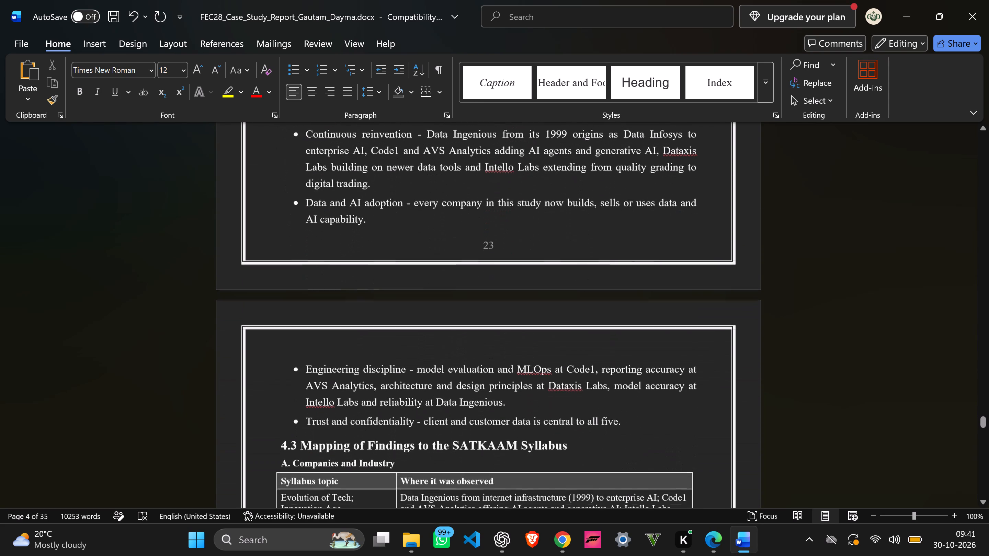
scroll(346, 354, up, 2)
scroll(346, 354, down, 1)
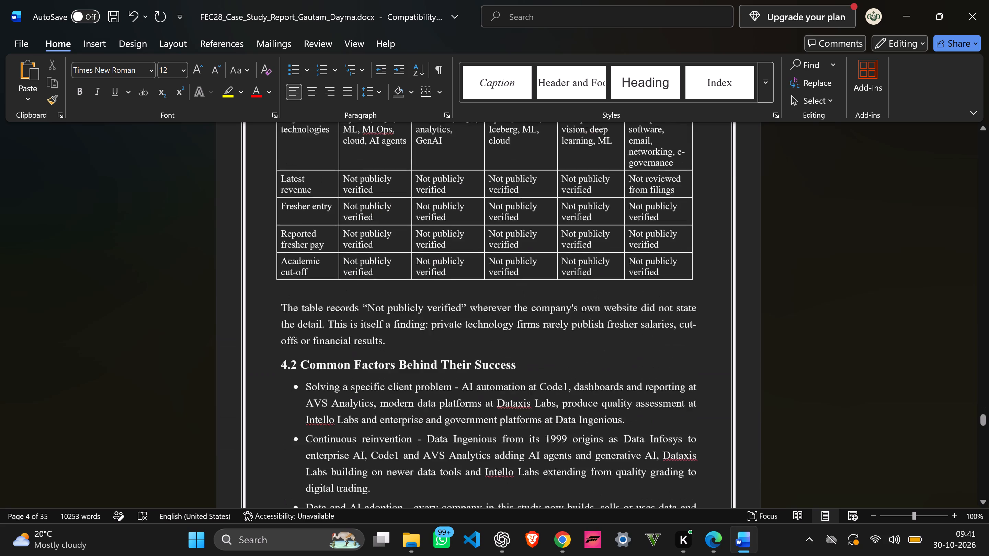
scroll(346, 354, down, 3)
scroll(346, 354, down, 20)
scroll(346, 354, down, 12)
scroll(346, 354, up, 1)
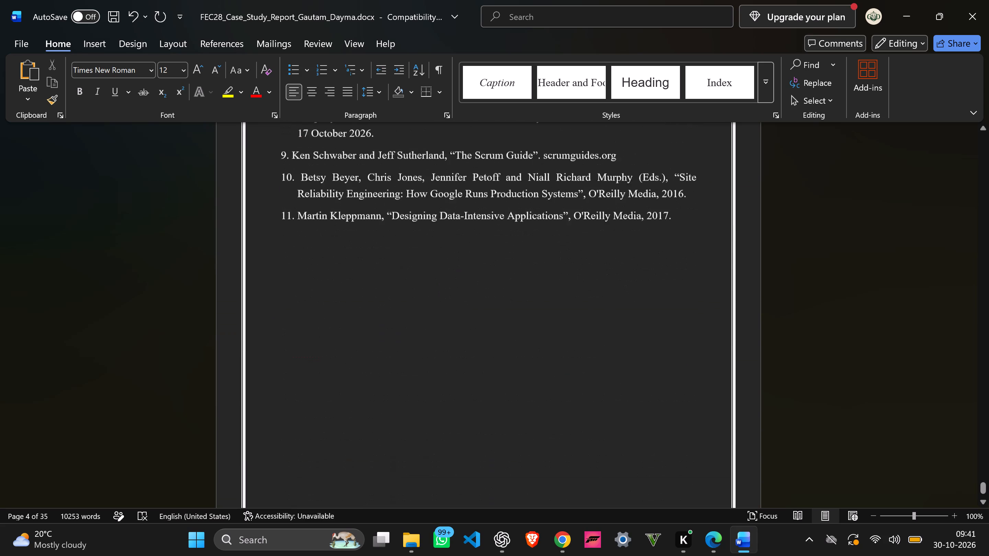
scroll(346, 354, up, 1)
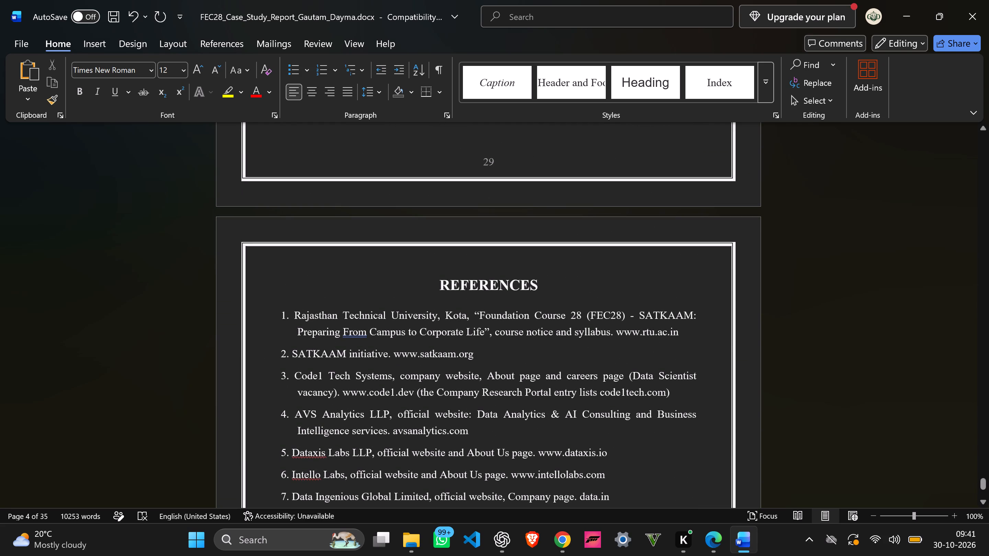
scroll(346, 354, up, 5)
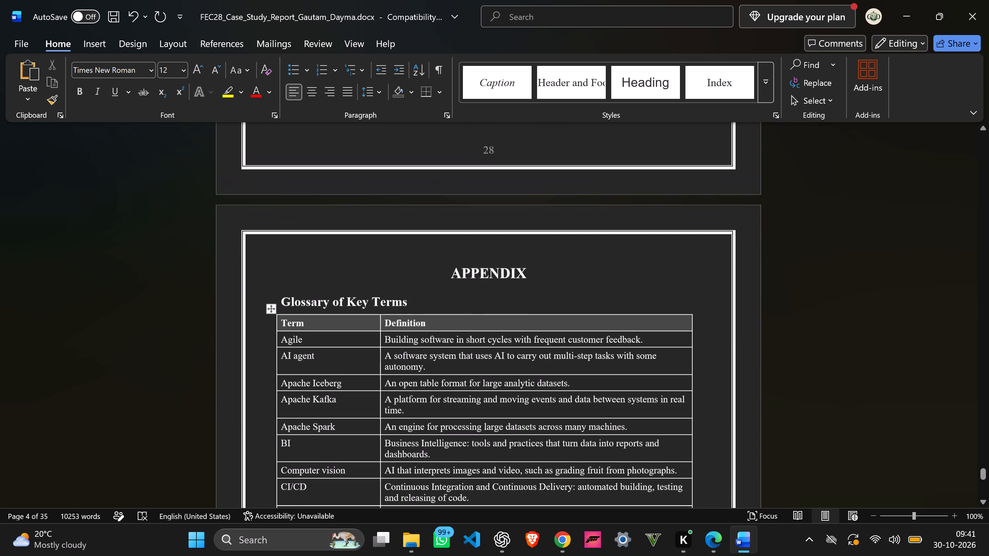
scroll(346, 354, down, 4)
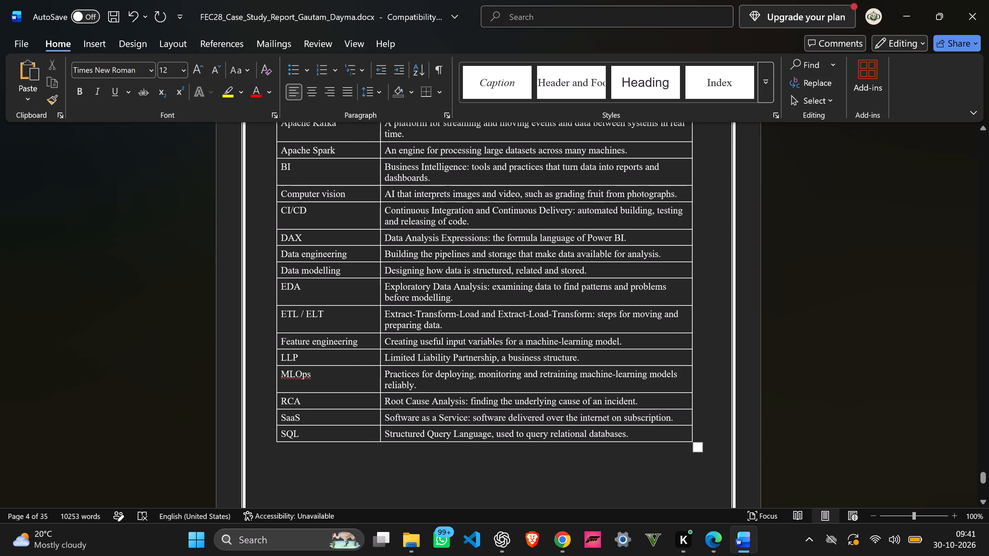
Save the edited report document.
key(ctrl+s)
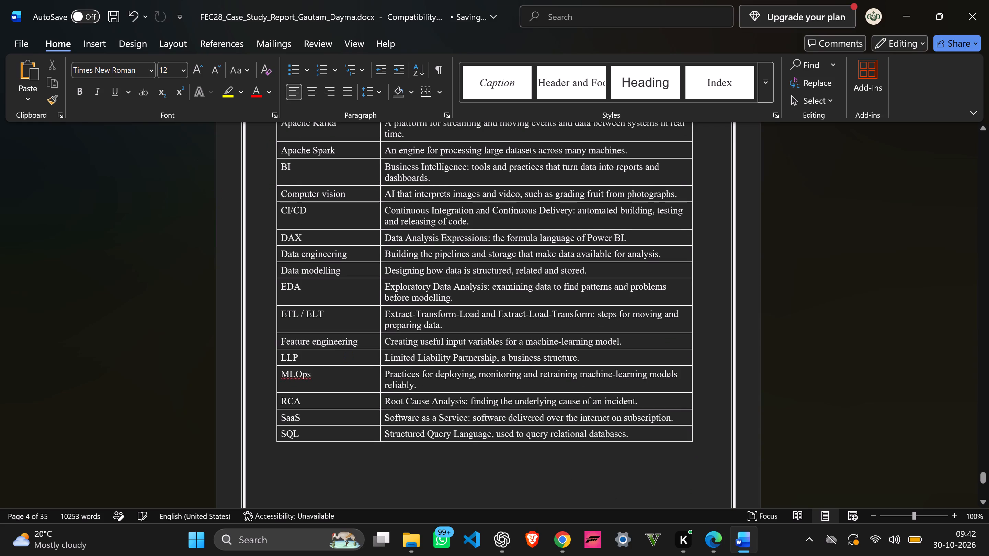
Save a copy of the report to the Desktop as a PDF, keeping the suggested file name.
click(20, 43)
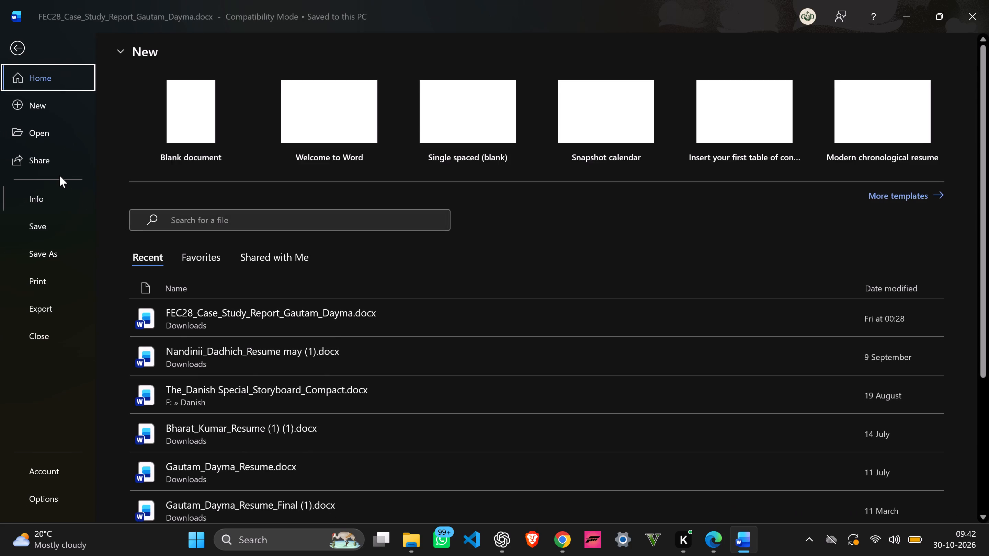
click(57, 248)
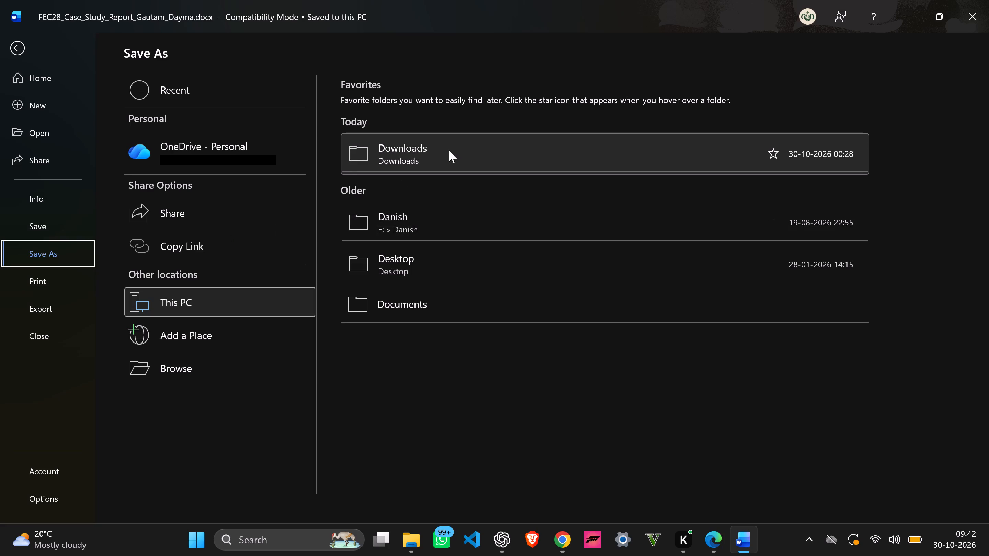
click(448, 265)
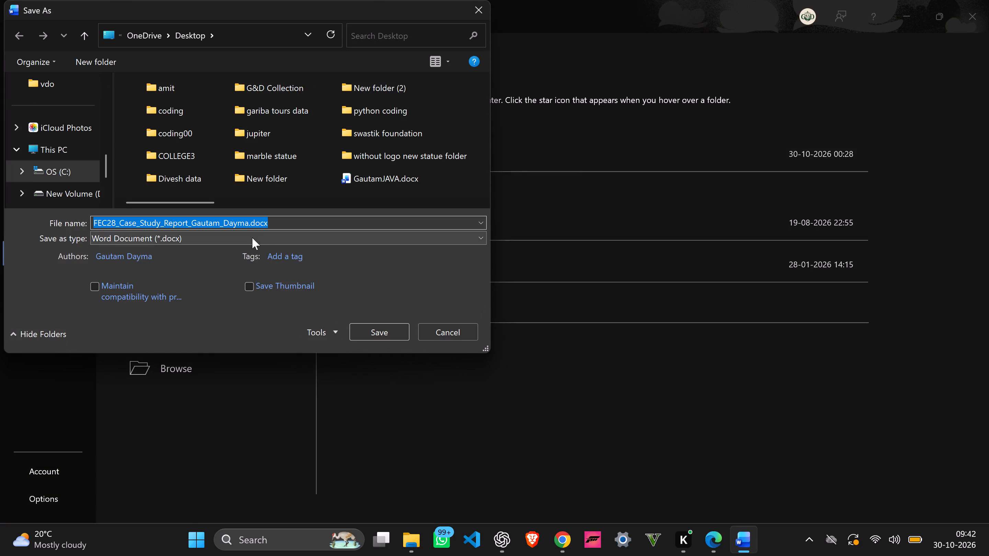
click(252, 238)
click(181, 318)
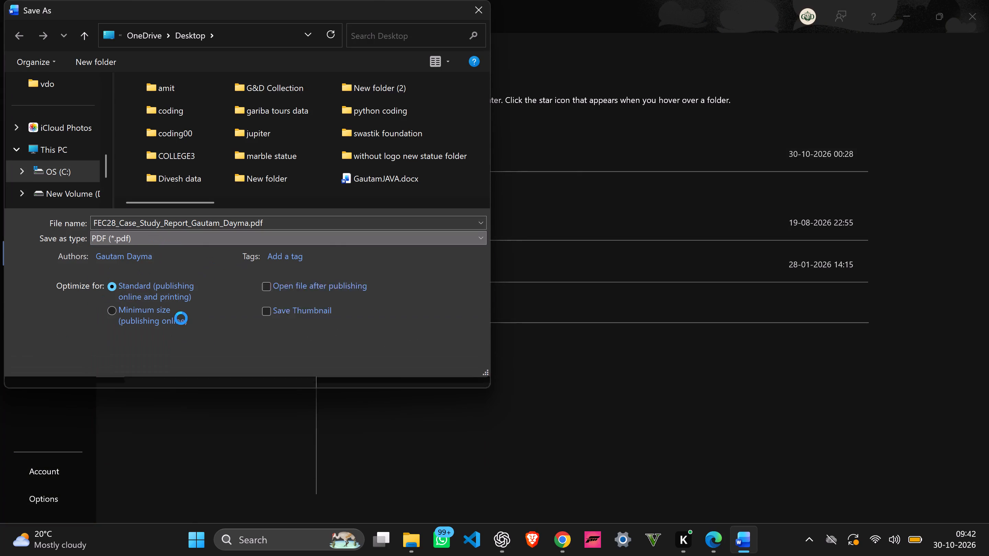
click(365, 352)
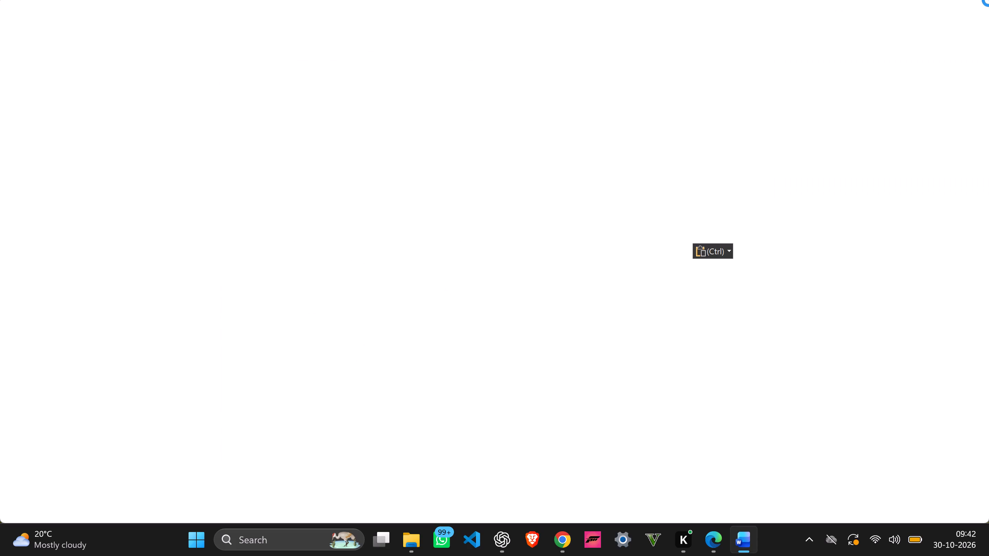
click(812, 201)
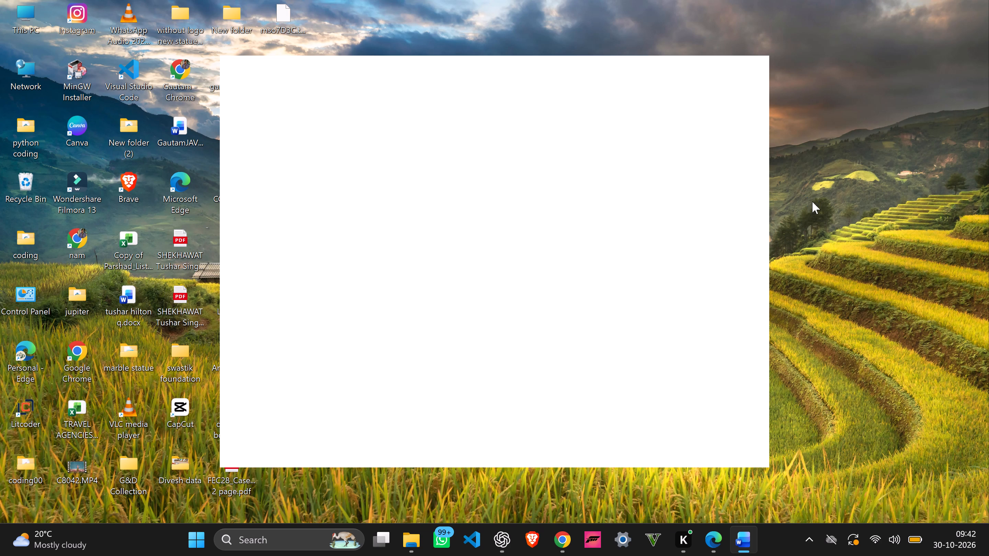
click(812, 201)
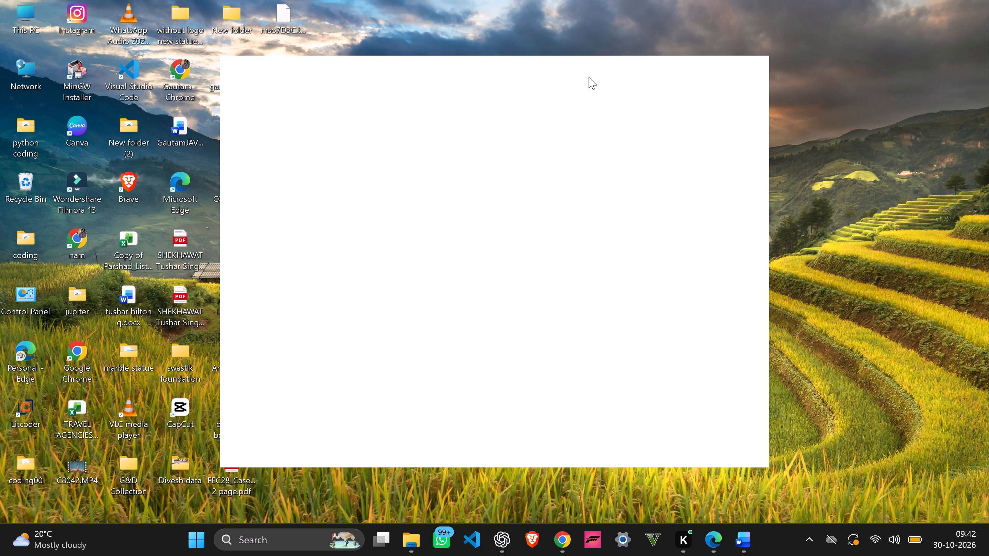
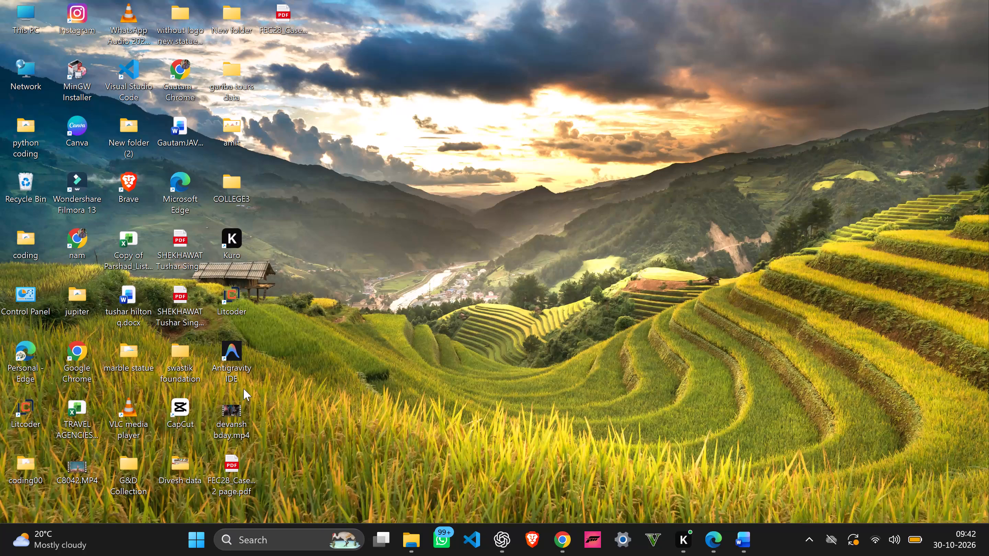
Copy the newly exported FEC28 case study report PDF from the Desktop to the clipboard.
click(279, 9)
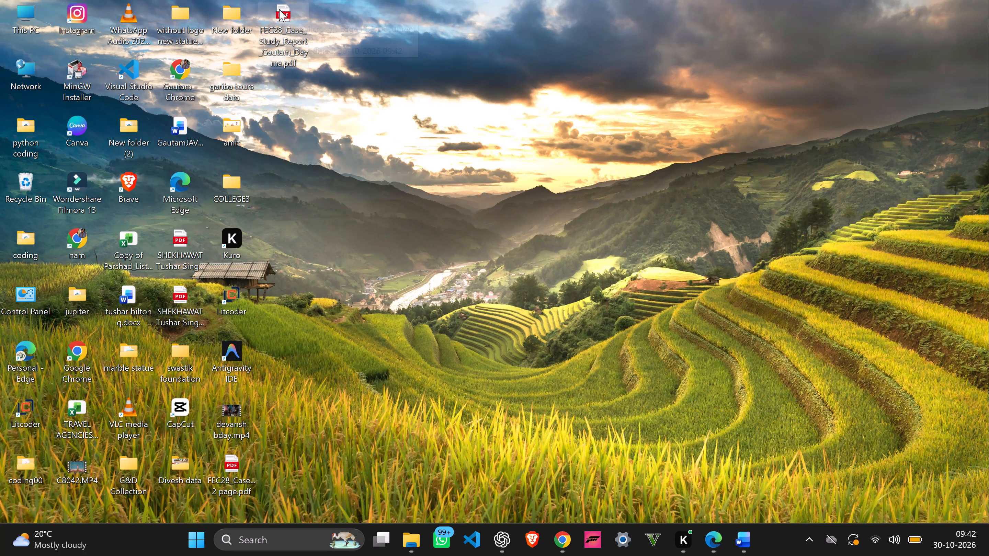
key(ctrl+c)
key(ctrl+c)
key(ctrl+c)
key(ctrl+c)
key(ctrl+c)
key(ctrl+c)
key(ctrl+c)
key(ctrl+c)
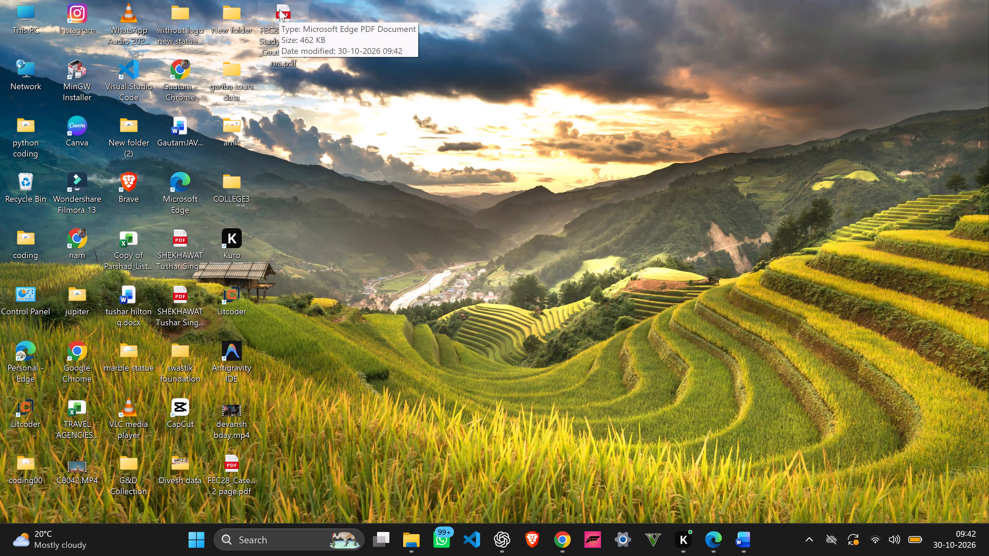
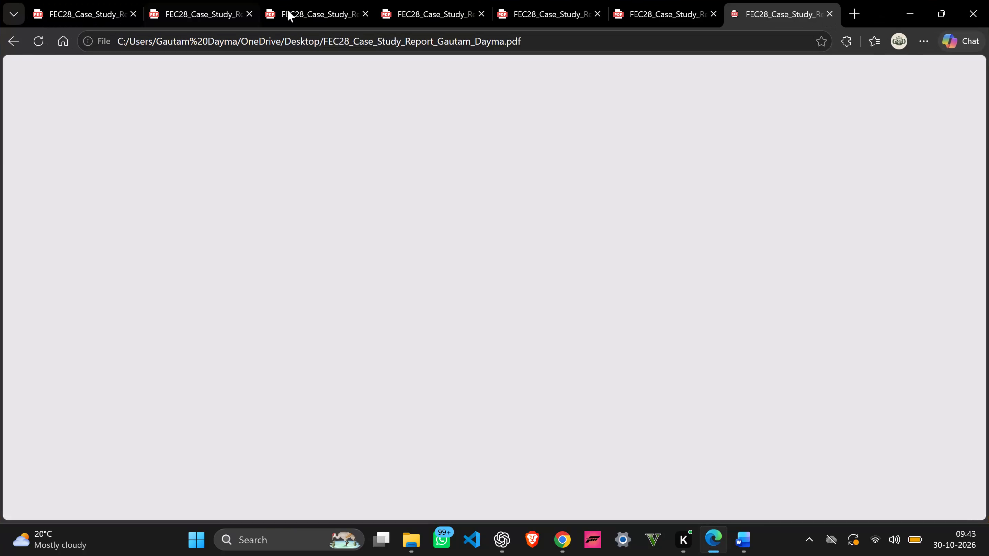
Review the opening pages of the exported case study PDF, from the cover page through the acknowledgement to the table of contents.
scroll(478, 266, down, 3)
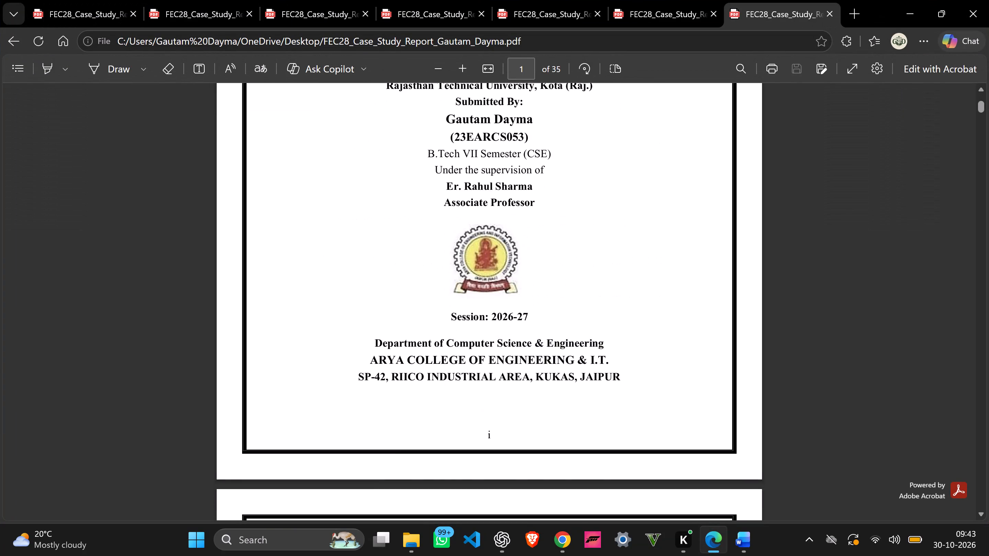
scroll(478, 266, down, 13)
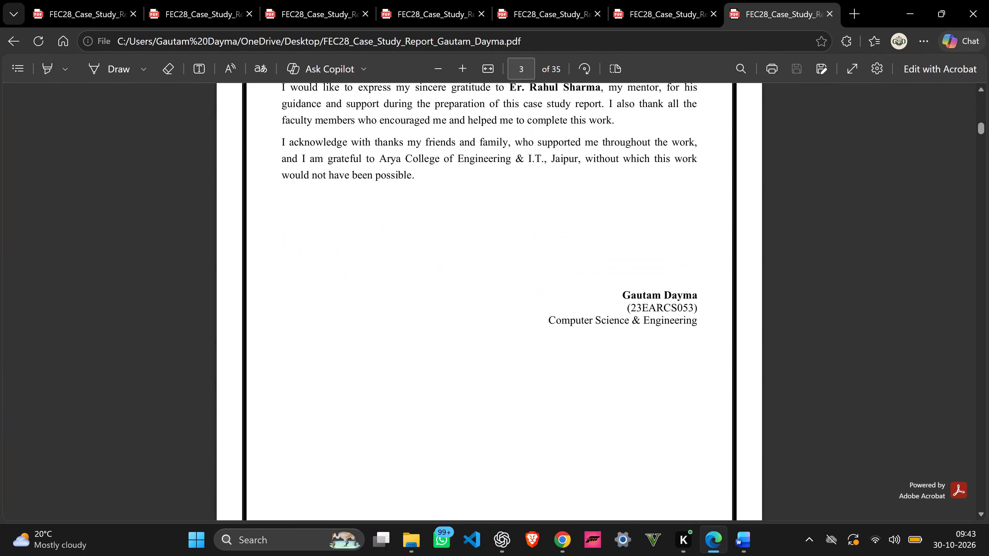
scroll(478, 266, down, 9)
scroll(309, 170, up, 1)
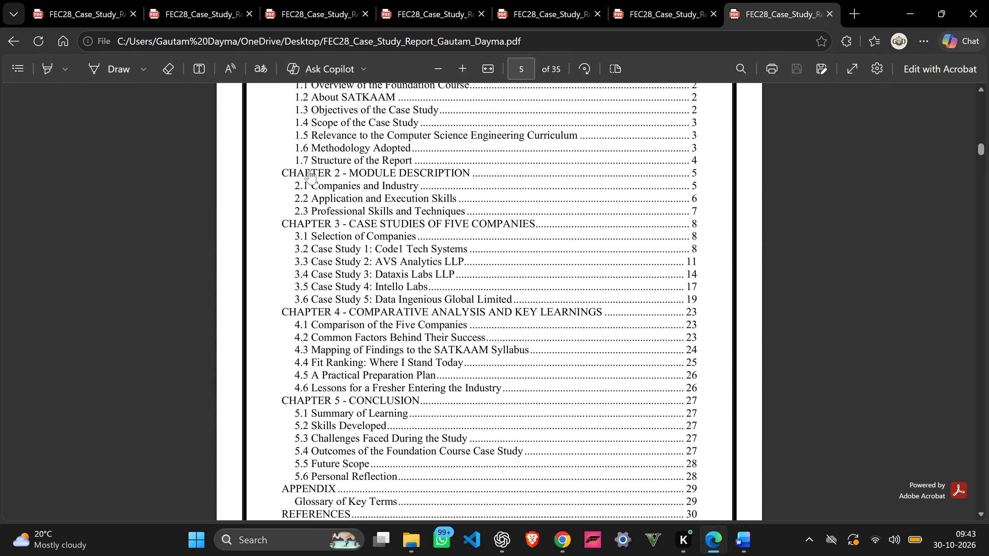
scroll(309, 170, up, 1)
scroll(280, 173, up, 1)
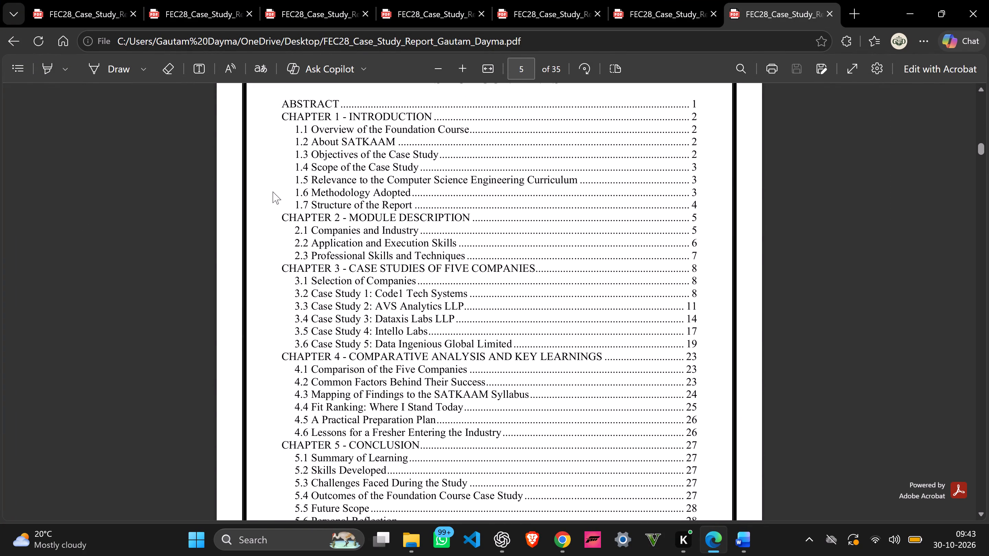
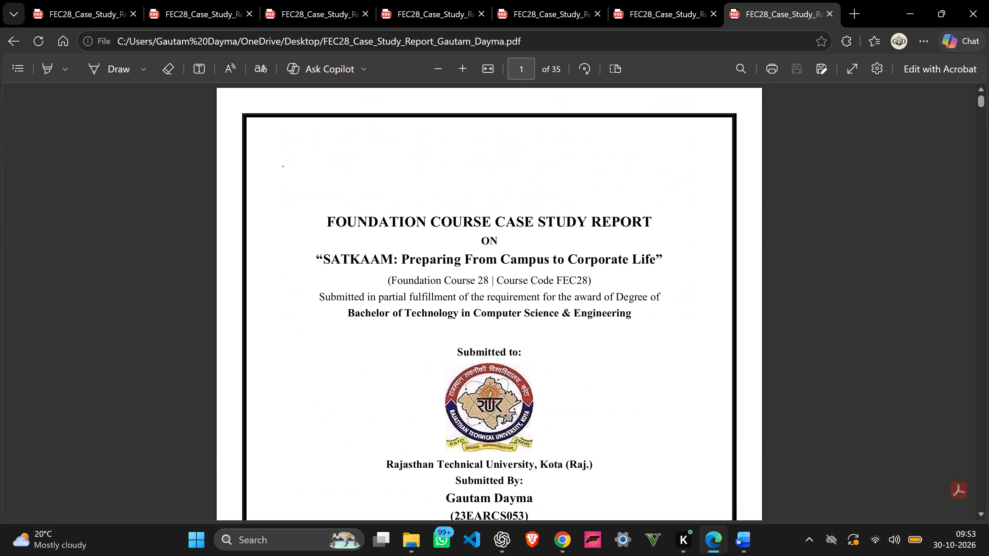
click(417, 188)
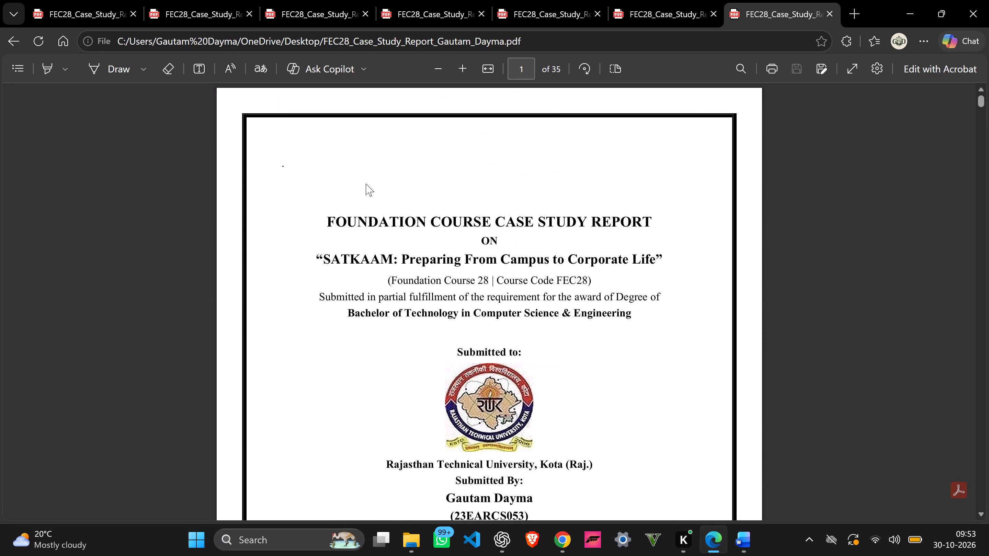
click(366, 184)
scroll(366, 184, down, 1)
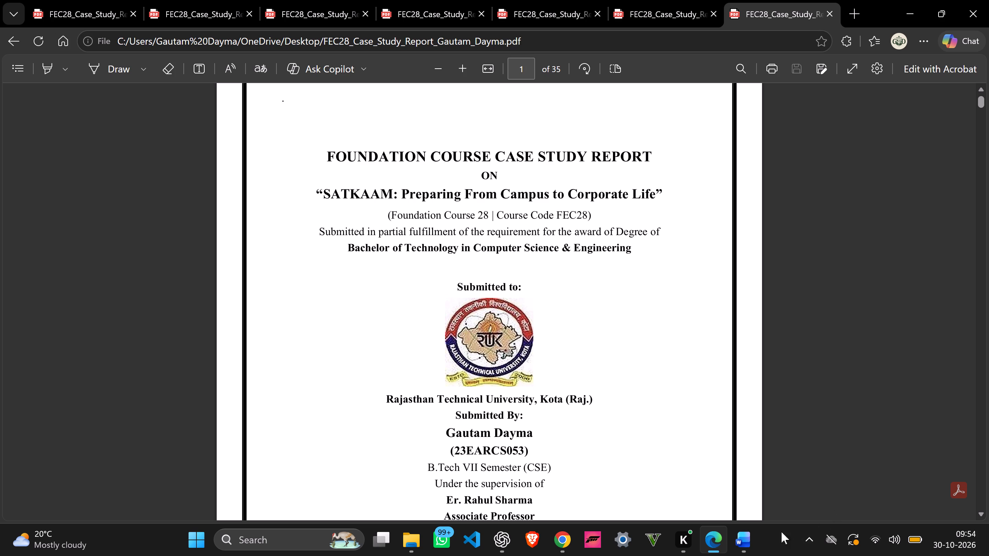
Switch to the report in Word and delete the stray dot and its line above the cover page title.
click(741, 536)
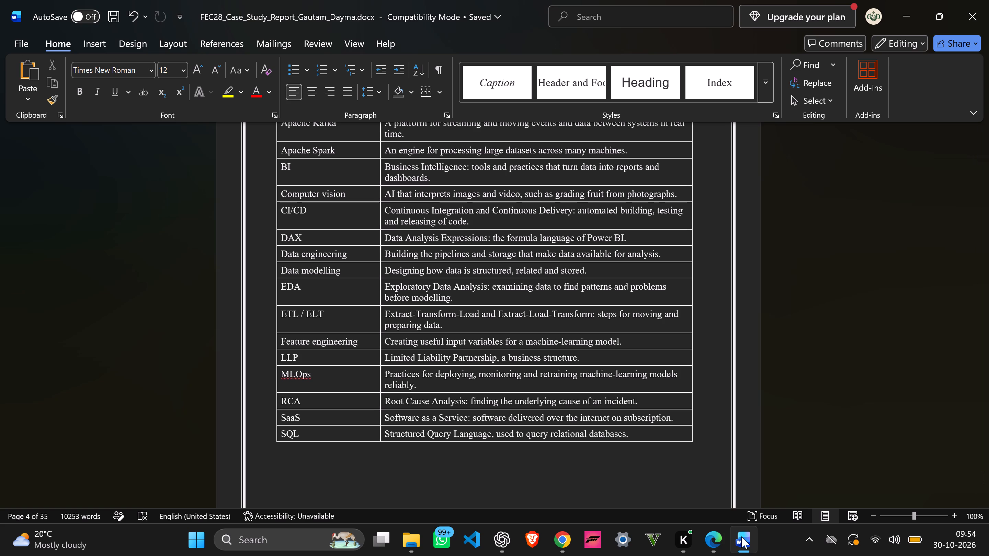
scroll(558, 265, up, 12)
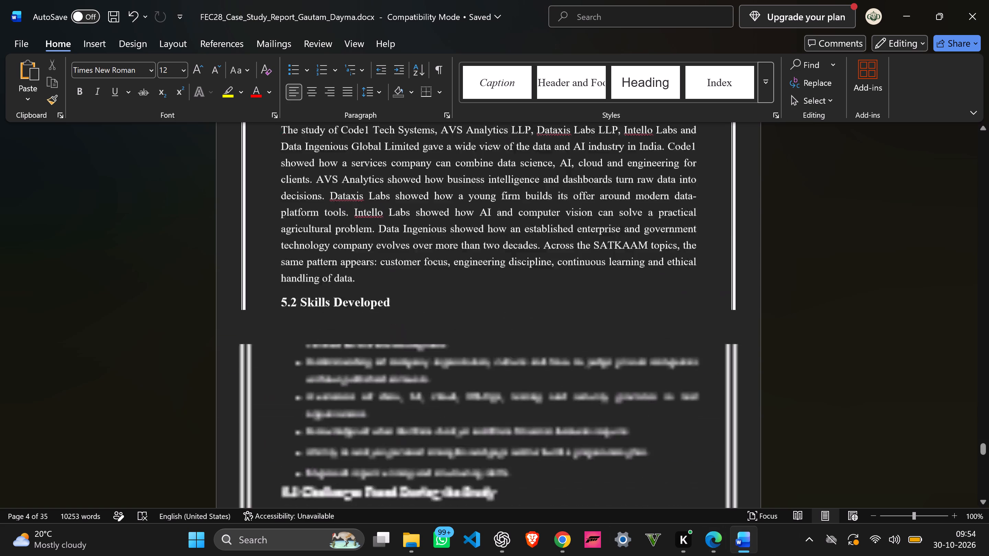
scroll(558, 265, up, 7)
ctrl+scroll(558, 265, down, 7)
scroll(558, 265, up, 20)
scroll(558, 265, up, 20)
scroll(558, 265, up, 20)
scroll(558, 265, down, 7)
scroll(558, 265, up, 7)
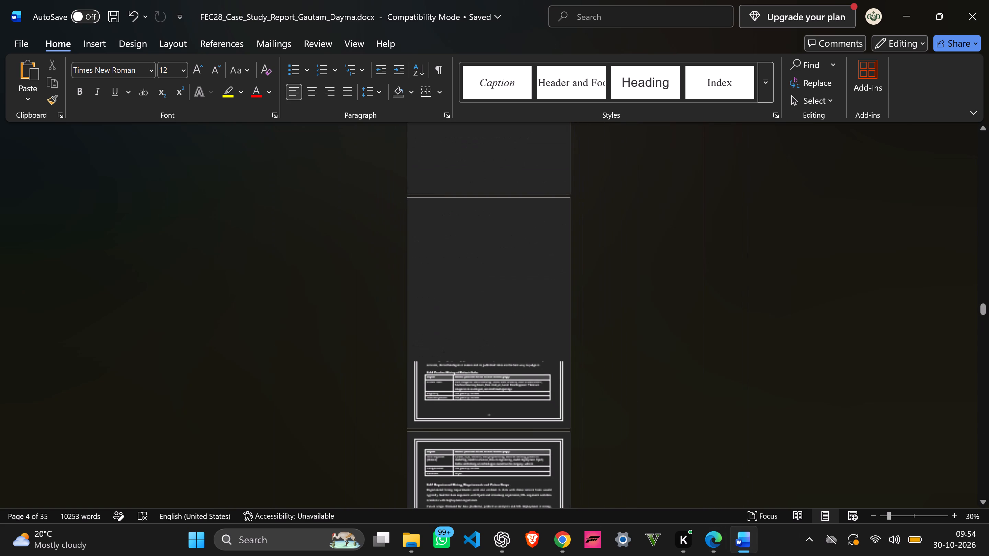
scroll(988, 316, up, 20)
scroll(988, 316, up, 20)
scroll(988, 316, up, 20)
scroll(269, 208, down, 1)
scroll(269, 208, up, 1)
scroll(269, 208, down, 1)
scroll(269, 208, up, 1)
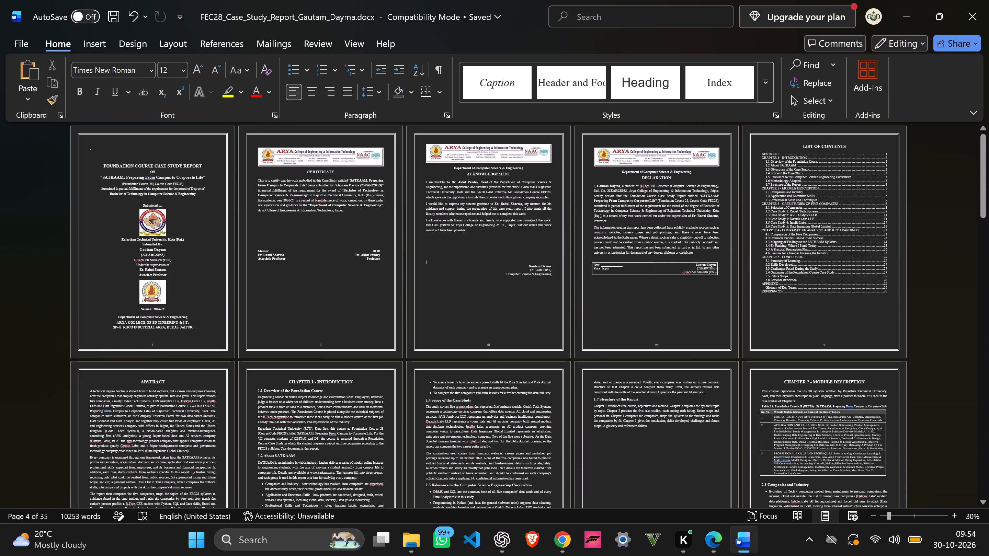
ctrl+scroll(293, 193, up, 6)
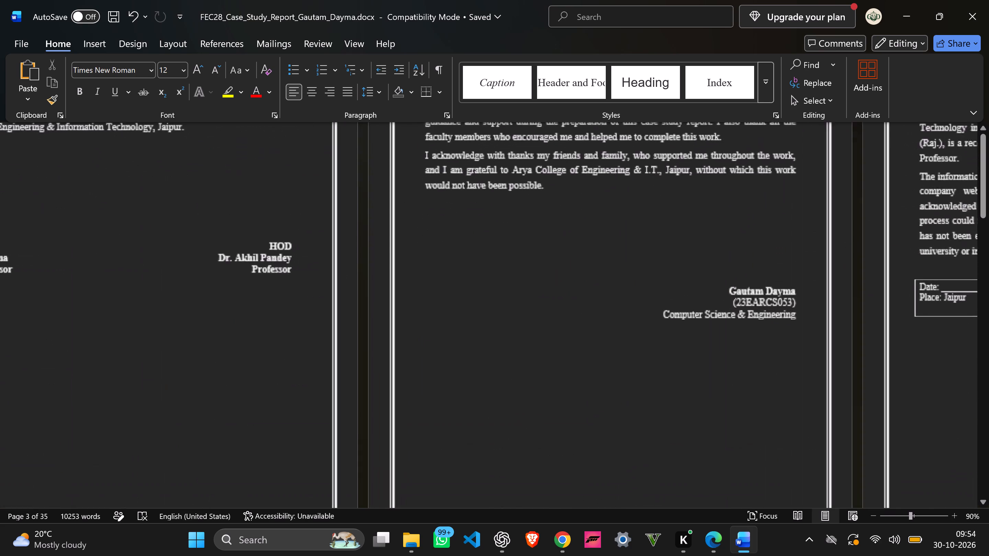
scroll(293, 193, up, 20)
scroll(293, 193, up, 10)
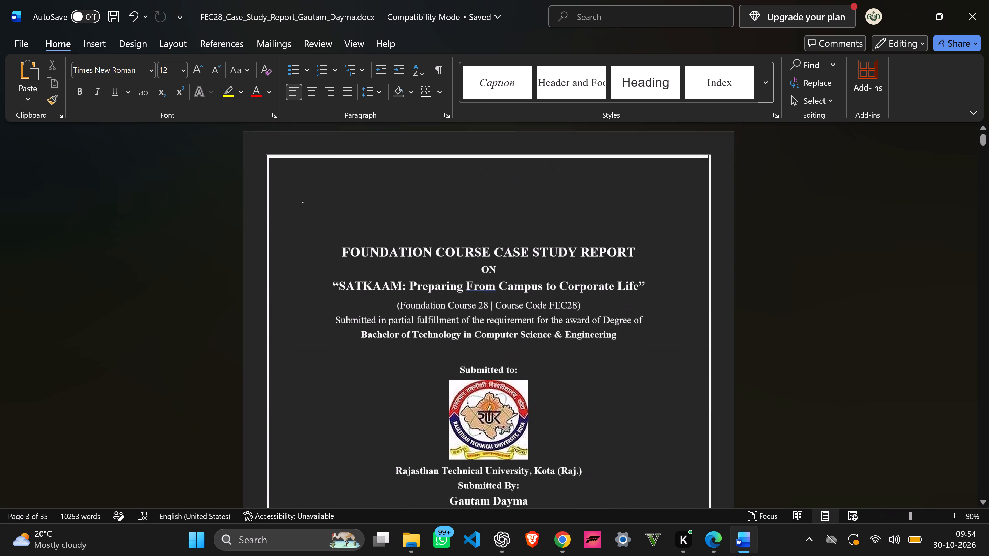
scroll(293, 193, up, 1)
click(526, 225)
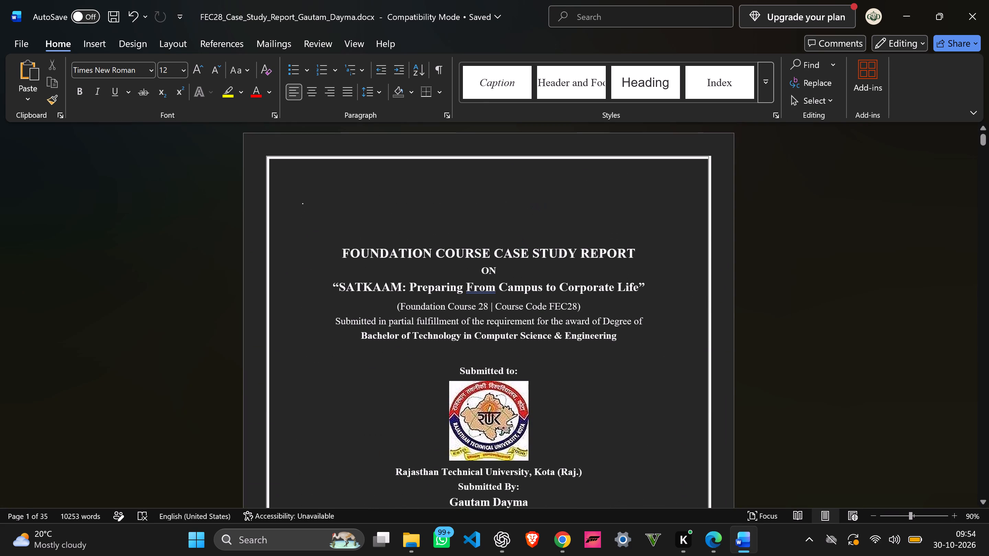
key(BackSpace)
key(BackSpace)
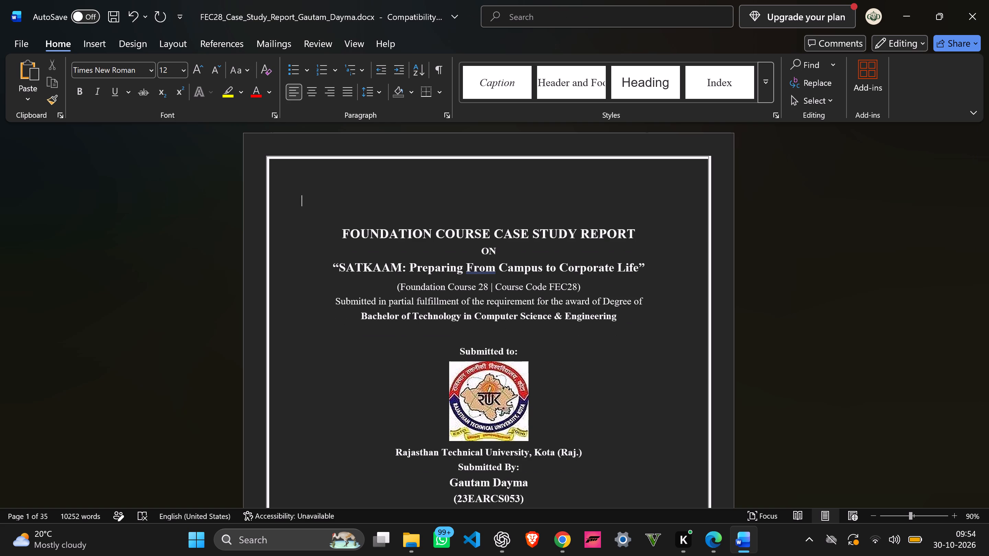
Replace "FOUNDATION COURSE" in the cover page title with "A" so it reads "A CASE STUDY REPORT".
click(497, 228)
key(BackSpace)
key(BackSpace)
key(BackSpace)
key(BackSpace)
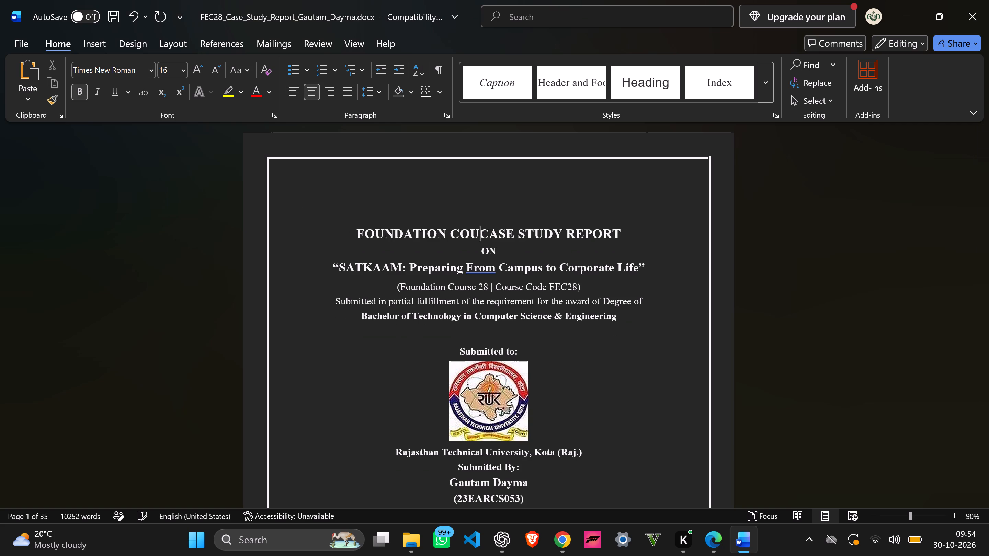
key(BackSpace)
key(BackSpace)
key(BackSpace)
key(BackSpace)
key(BackSpace)
key(BackSpace)
key(BackSpace)
key(BackSpace)
key(BackSpace)
key(BackSpace)
key(BackSpace)
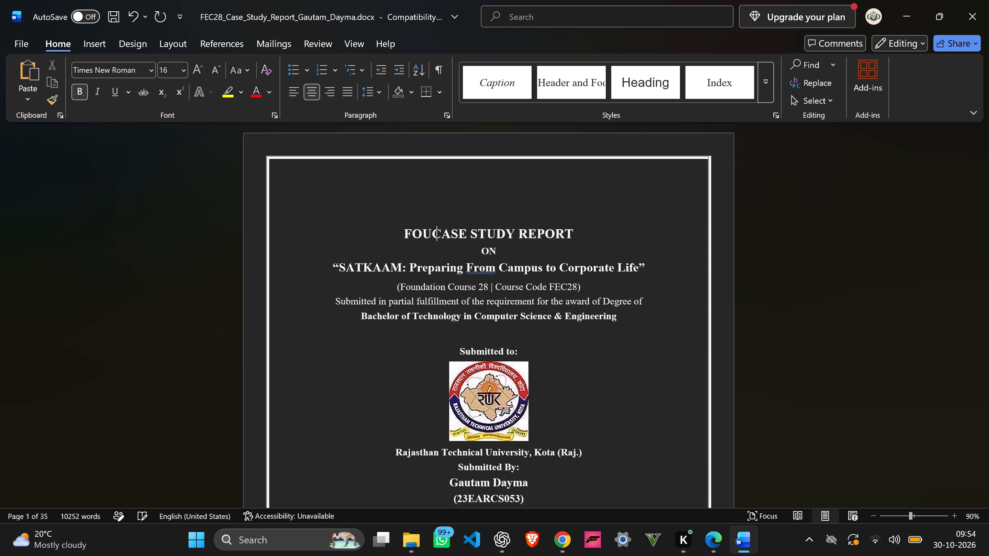
key(BackSpace)
key(BackSpace)
key(BackSpace)
text(A)
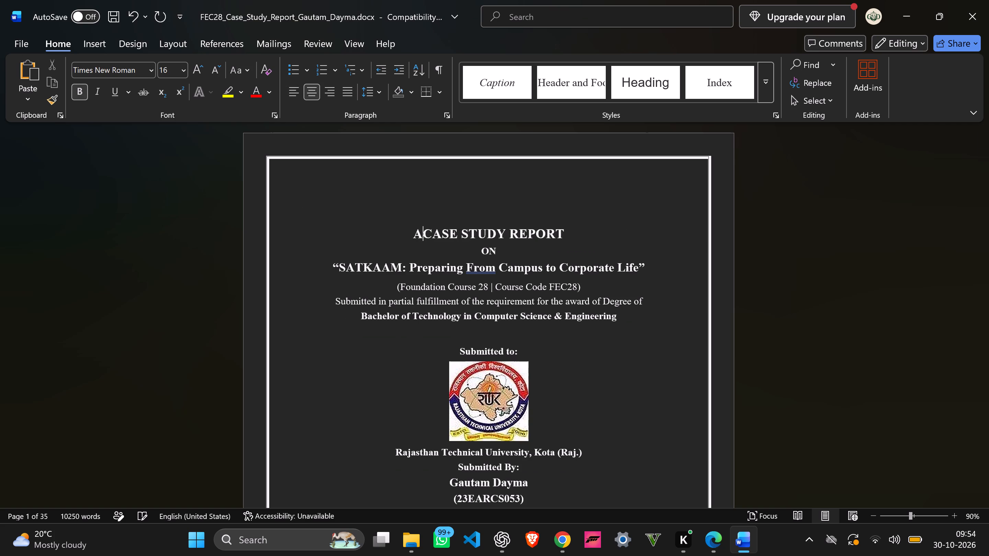
key(space)
Remove an empty line above the "A CASE STUDY REPORT" title.
key(Up)
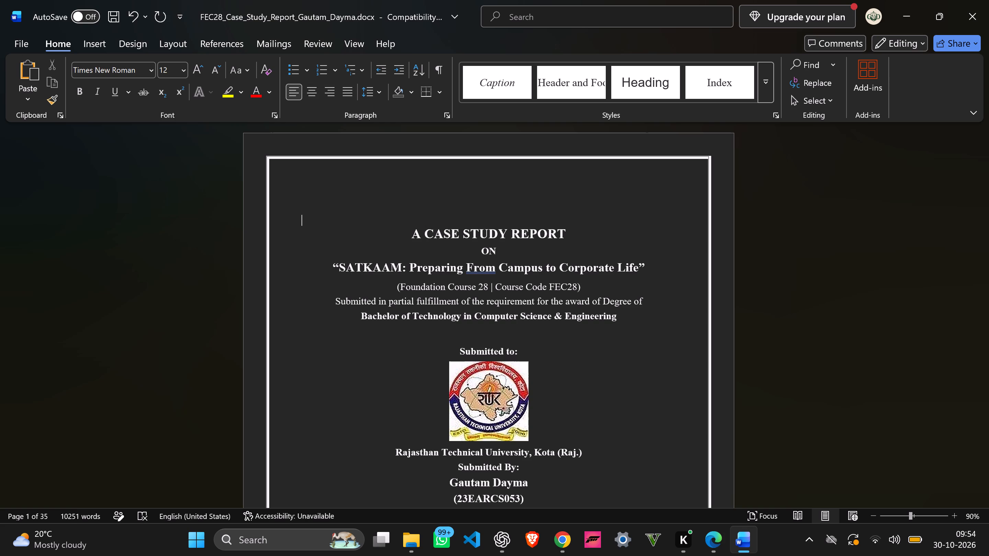
key(BackSpace)
key(BackSpace)
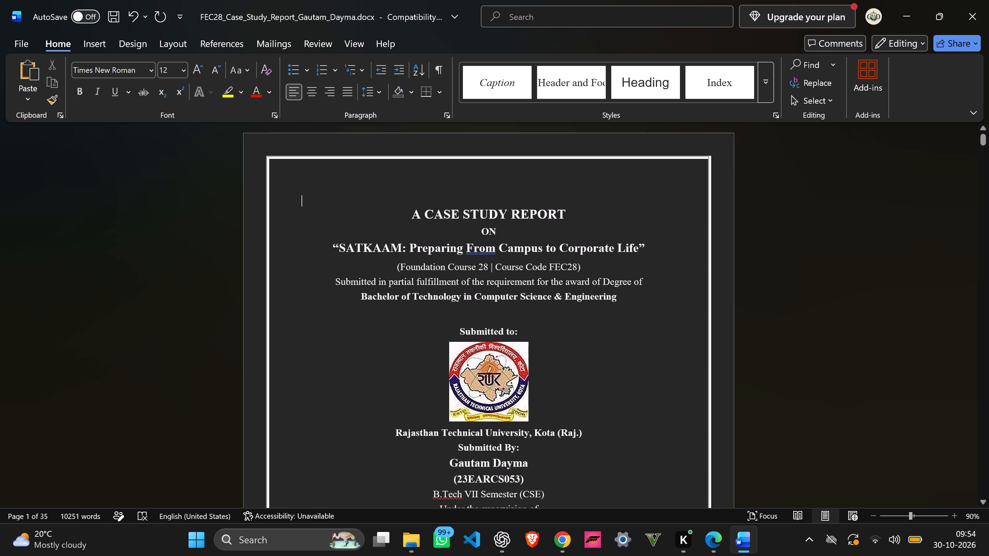
Delete the parentheses around "Foundation Course 28 | Course Code FEC28" on the cover page.
click(590, 265)
key(BackSpace)
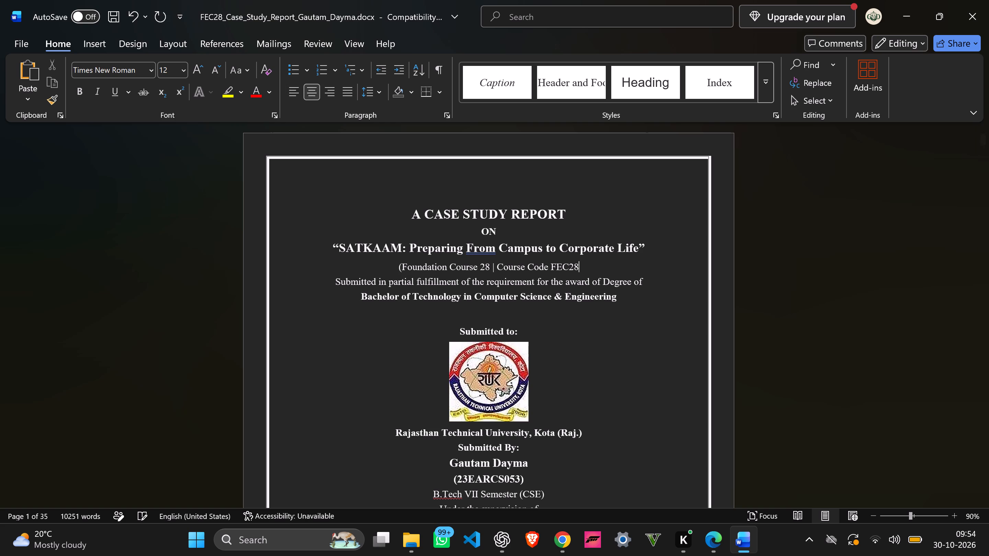
click(405, 267)
key(Left)
key(BackSpace)
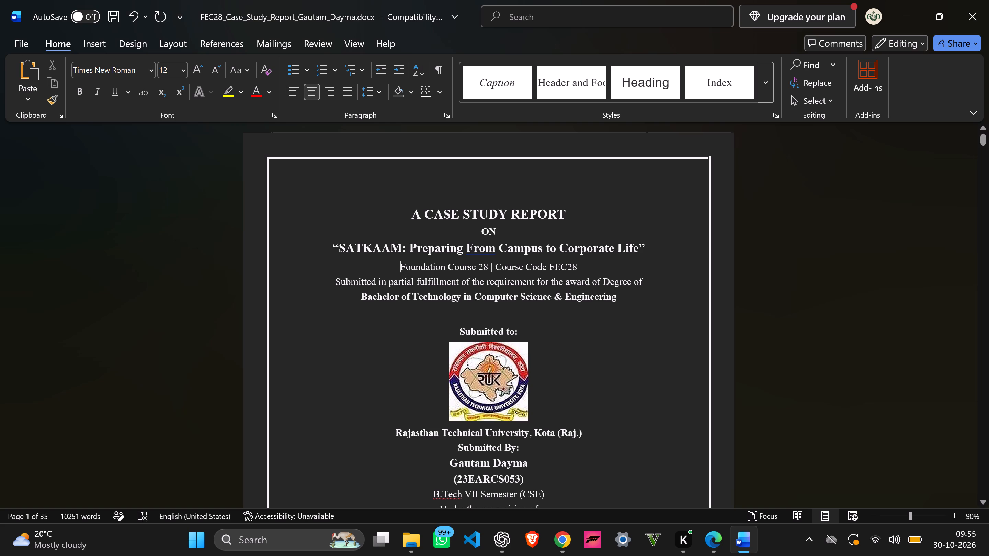
Remove the space after paragraph from the SATKAAM title line and the "Foundation Course 28 | Course Code FEC28" line.
drag(590, 268, 450, 260)
drag(450, 260, 336, 250)
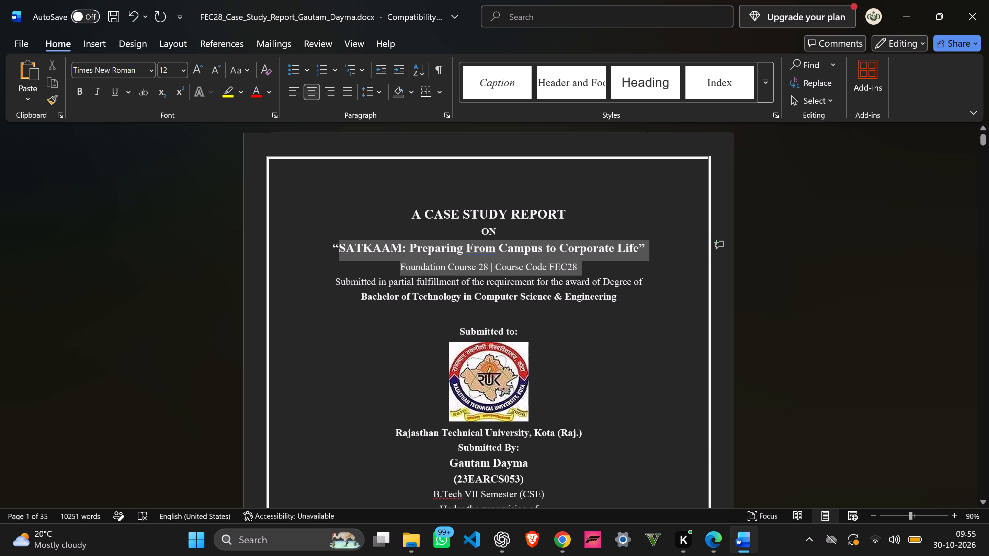
drag(336, 250, 332, 251)
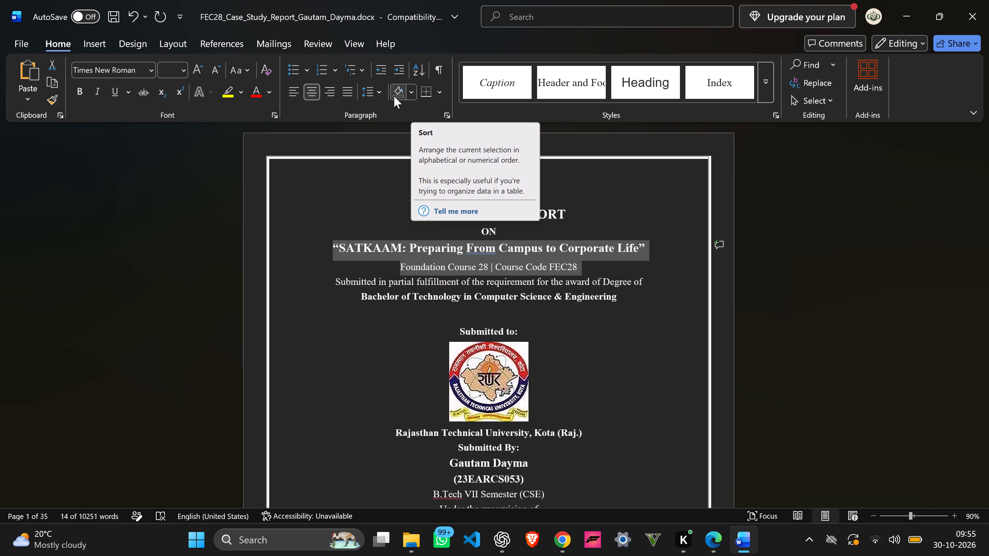
click(377, 86)
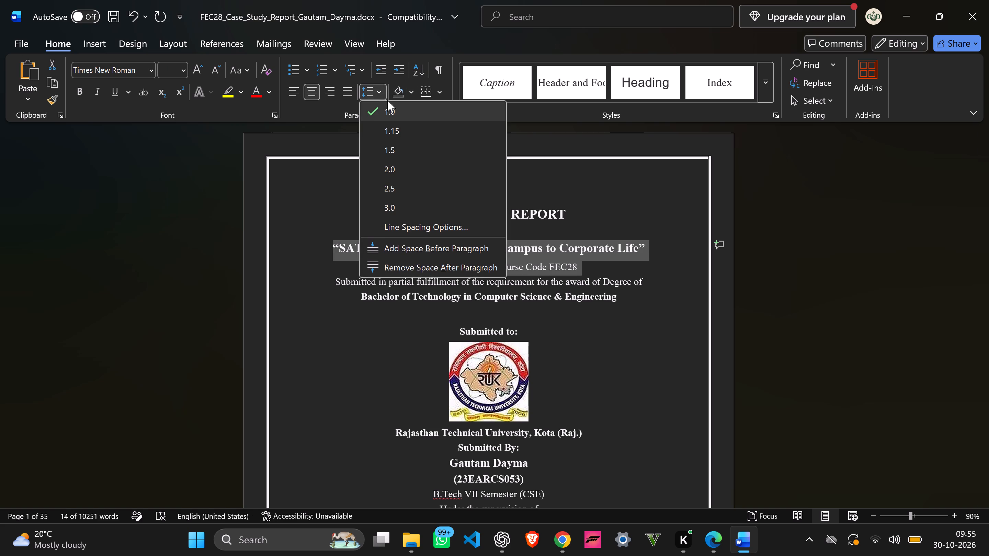
click(410, 262)
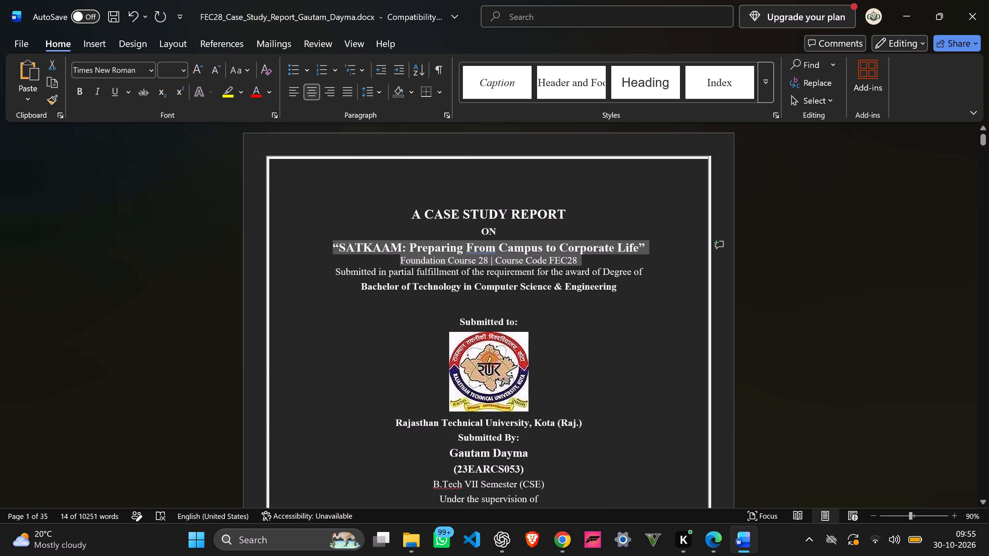
Set the line spacing of the "Foundation Course 28" and "Submitted in partial fulfillment" lines to 1.15.
drag(625, 287, 352, 276)
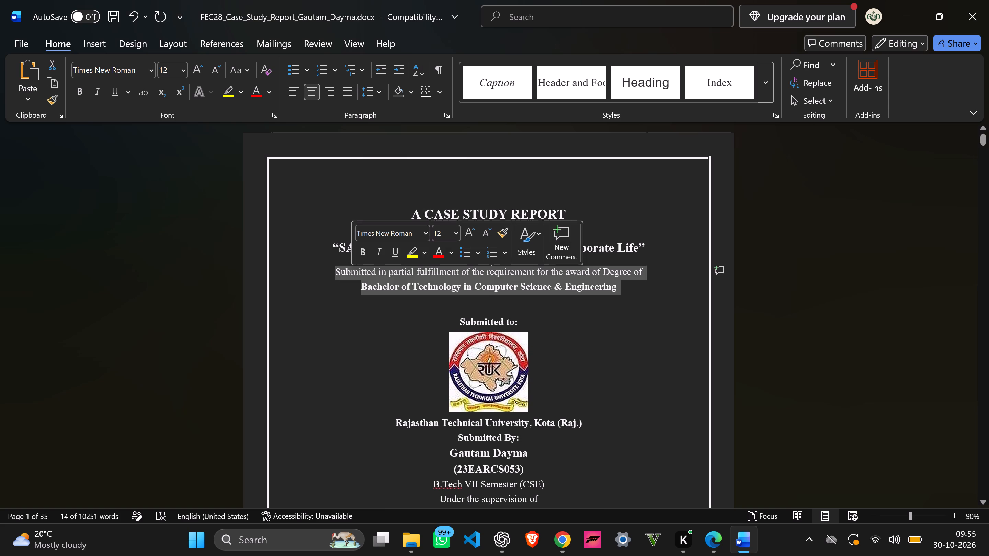
click(410, 151)
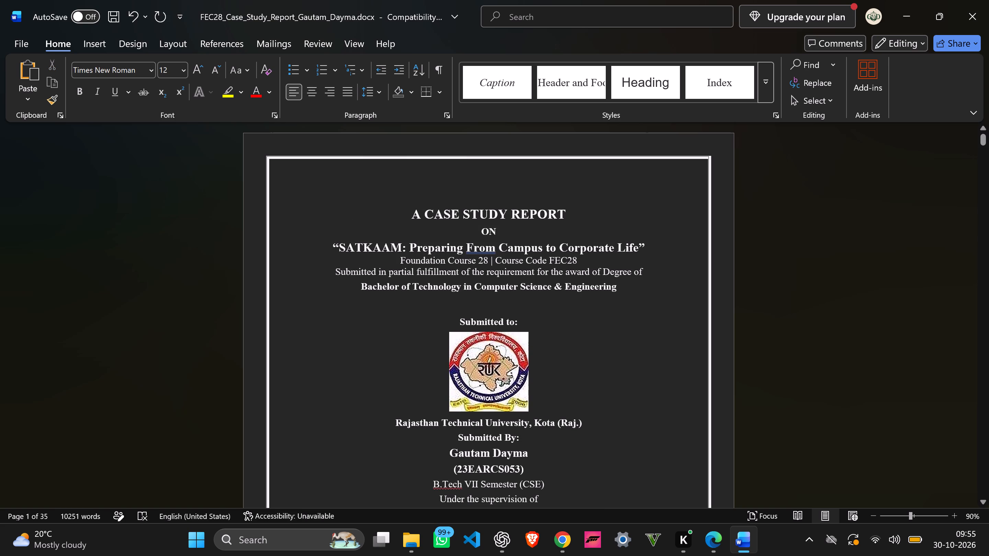
drag(652, 271, 427, 262)
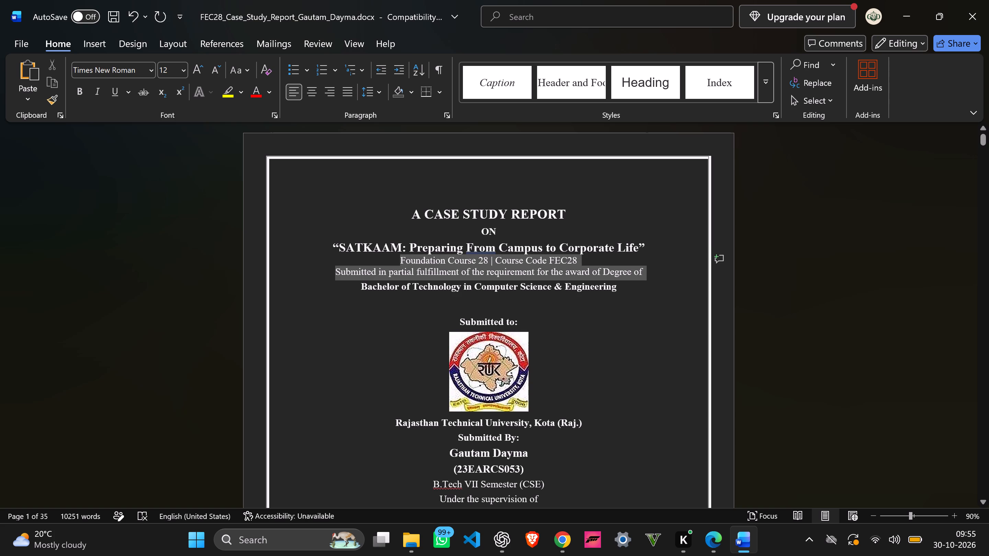
drag(427, 262, 408, 263)
click(362, 94)
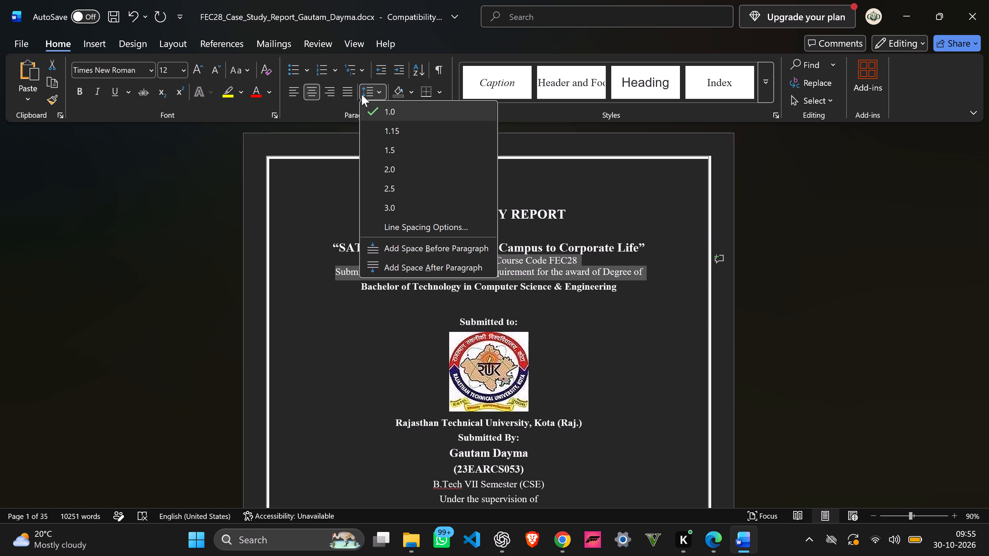
click(400, 134)
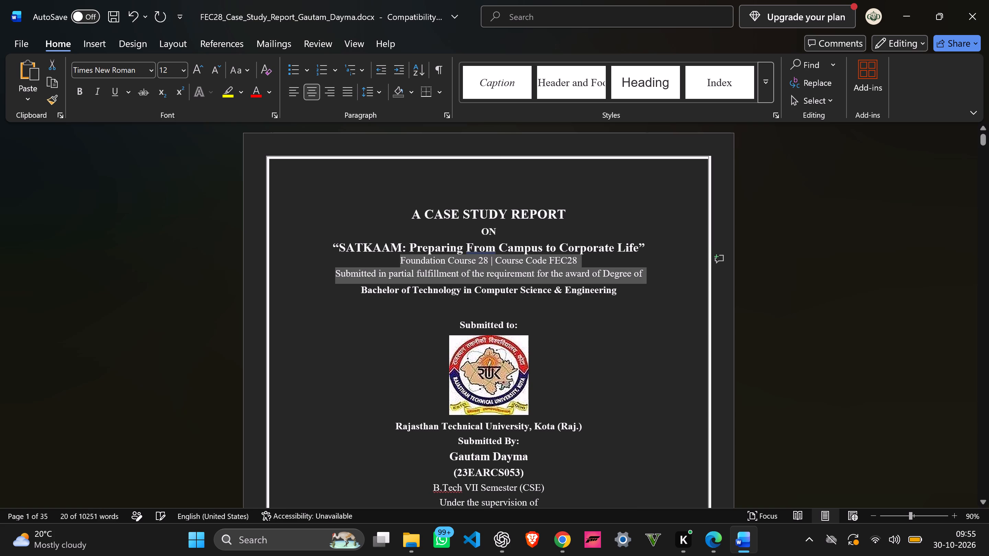
Remove the space after paragraph from the "Submitted in partial fulfillment" and "Bachelor of Technology" lines.
drag(621, 296, 333, 279)
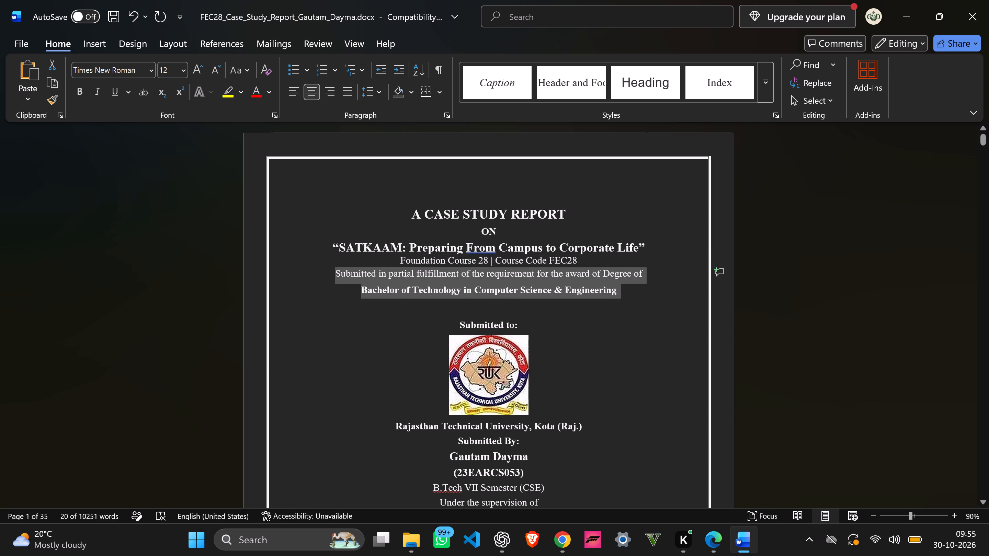
drag(333, 279, 332, 278)
click(378, 88)
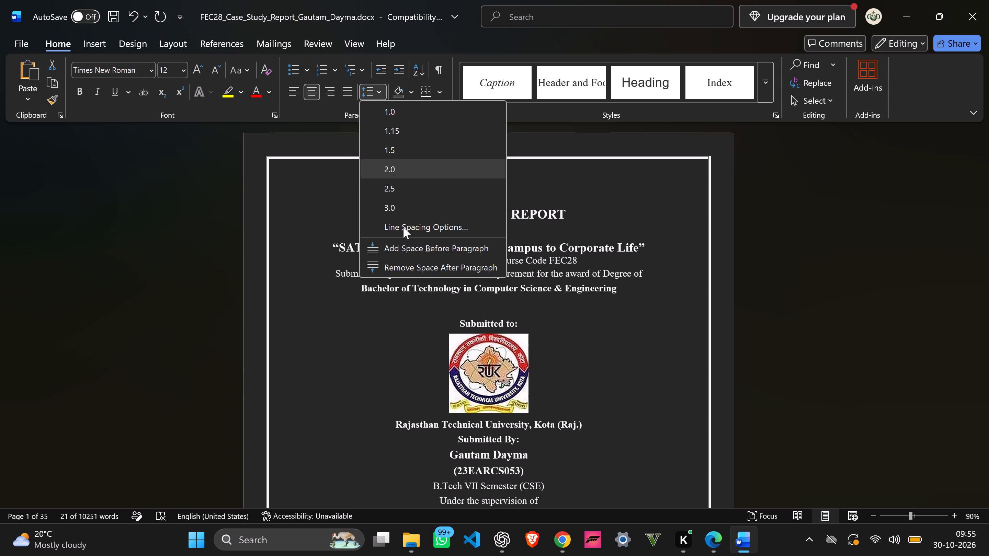
click(406, 265)
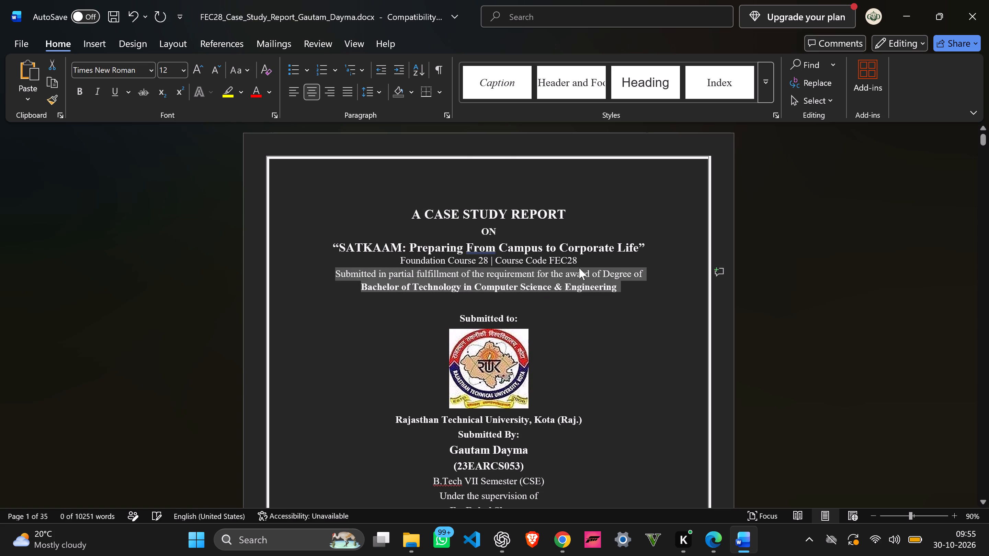
Insert an empty line between the "Foundation Course 28 | Course Code FEC28" line and the "Submitted in partial fulfillment" line.
click(584, 260)
key(Return)
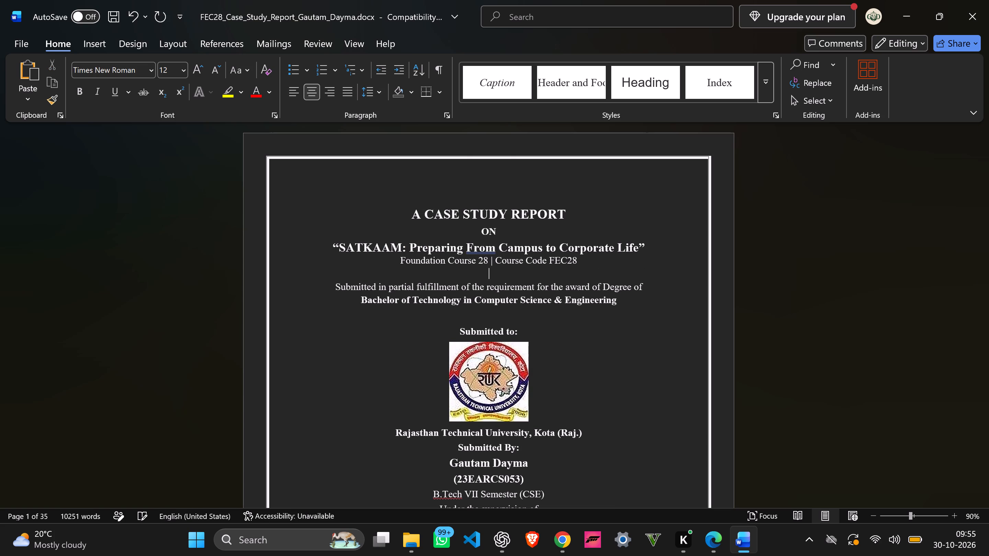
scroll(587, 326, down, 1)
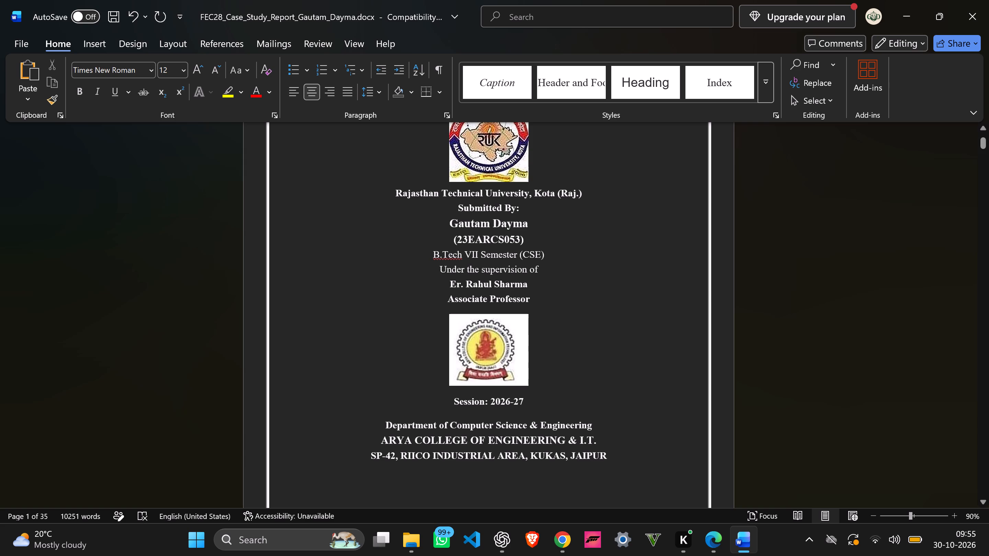
Insert an empty line below the "Rajasthan Technical University, Kota (Raj.)" line and another below the "B.Tech VII Semester (CSE)" line.
click(586, 195)
key(Return)
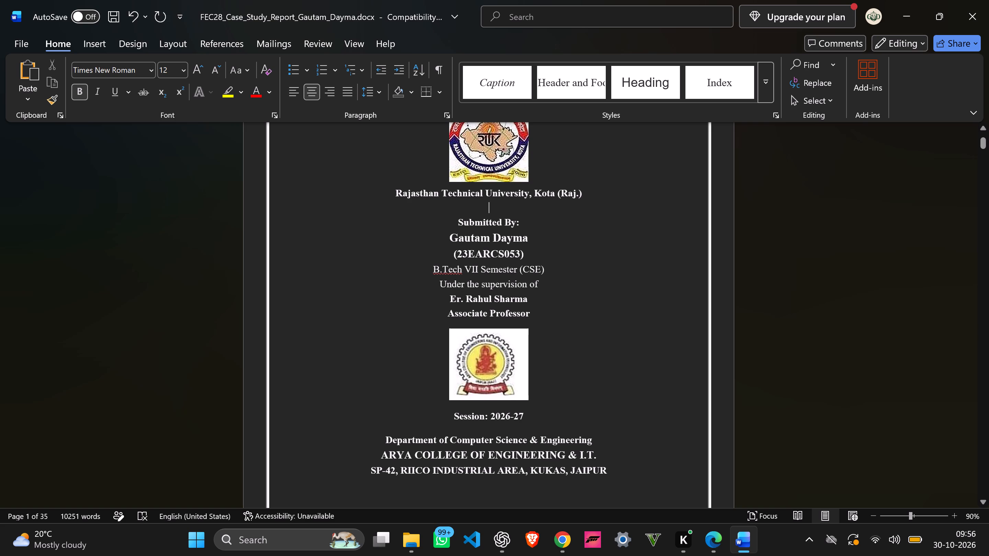
click(553, 272)
key(Return)
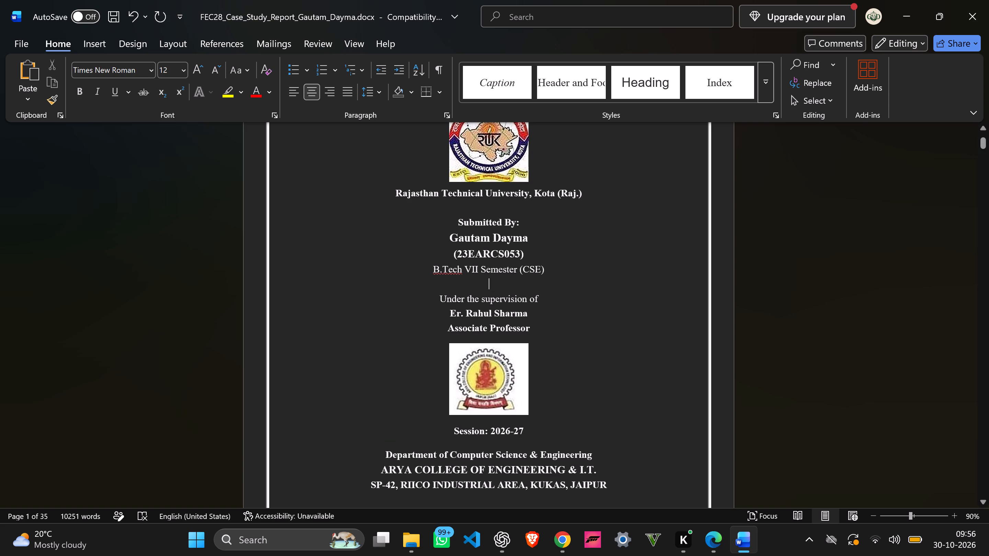
Check the cover page's spacing and place the cursor in the "Rajasthan Technical University, Kota (Raj.)" line.
scroll(498, 296, down, 1)
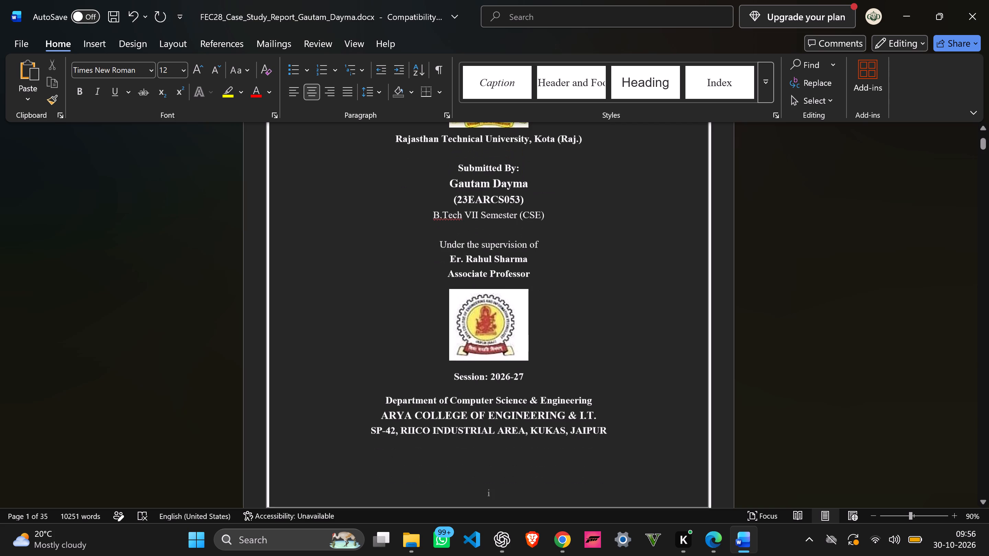
scroll(502, 368, down, 1)
scroll(561, 285, up, 1)
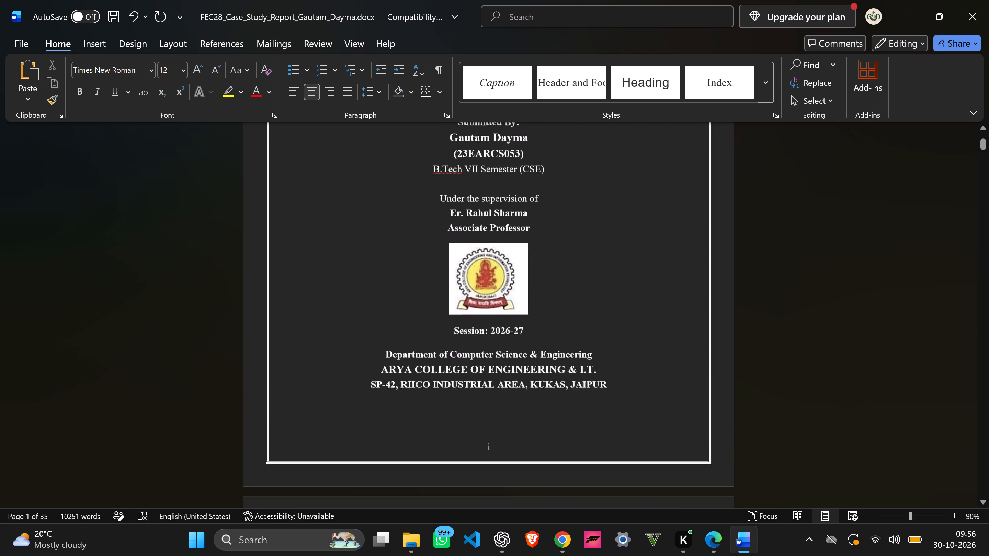
scroll(561, 285, up, 3)
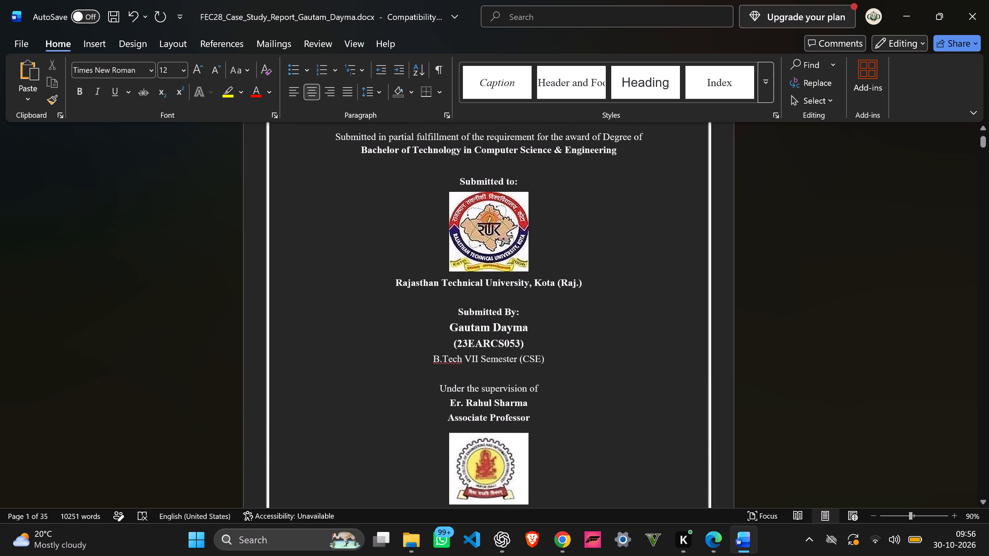
click(601, 277)
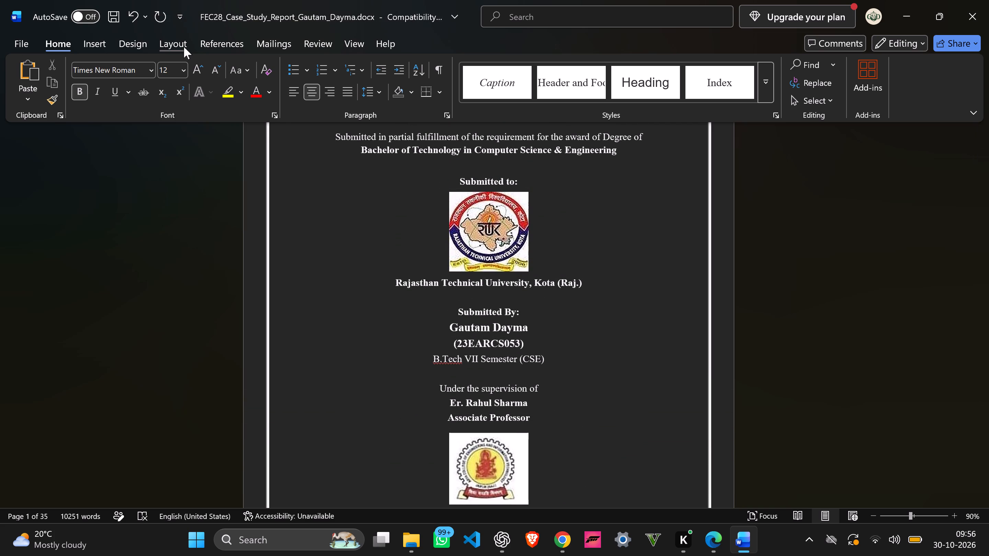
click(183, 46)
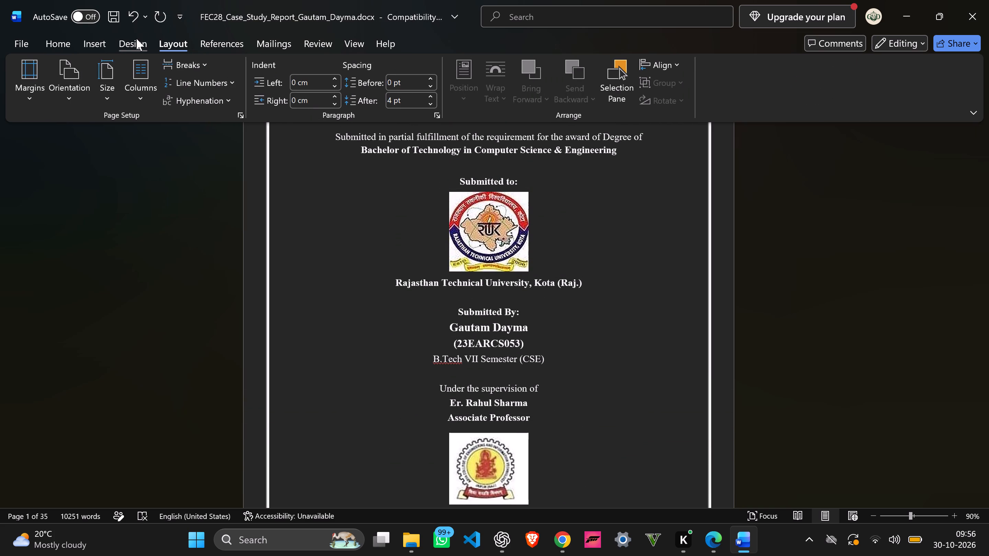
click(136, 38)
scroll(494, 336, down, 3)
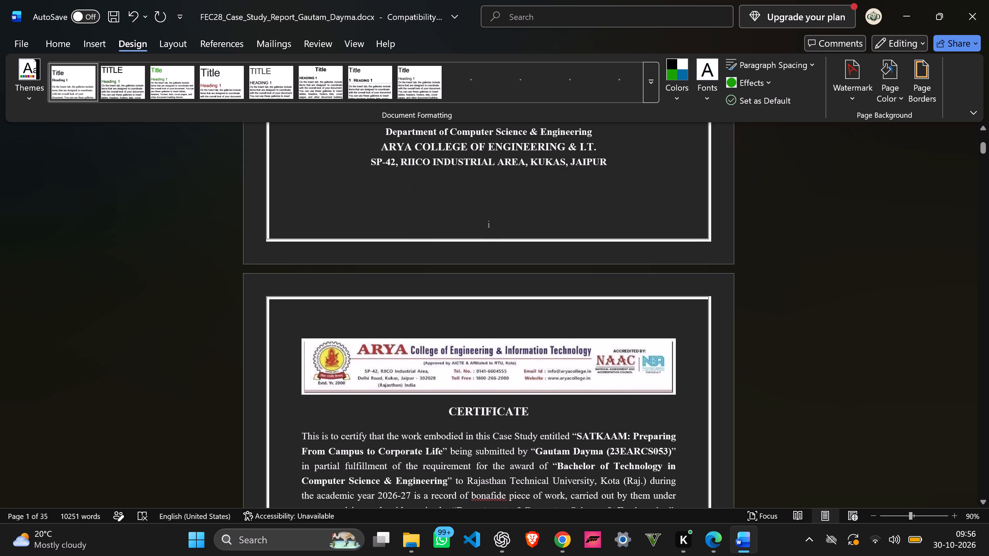
Turn on Different First Page for the Section 1 footer and delete the page number from the cover page footer.
double_click(523, 209)
triple_click(498, 222)
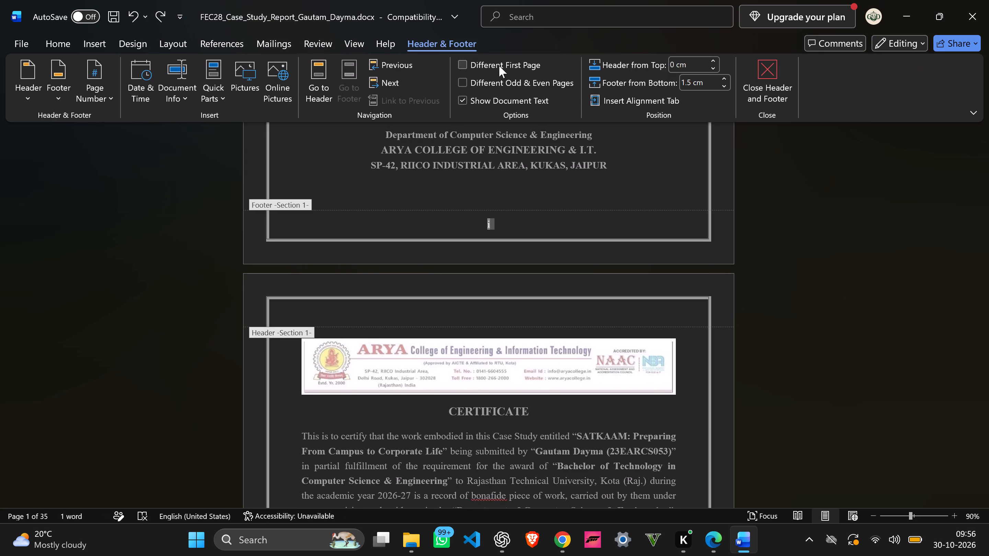
click(465, 61)
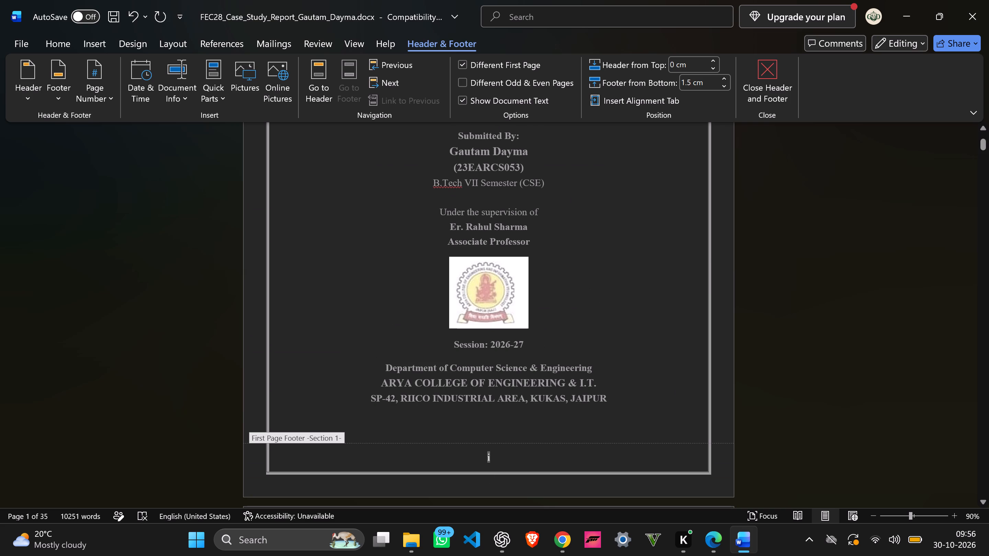
key(BackSpace)
key(Right)
key(BackSpace)
key(BackSpace)
scroll(590, 354, down, 2)
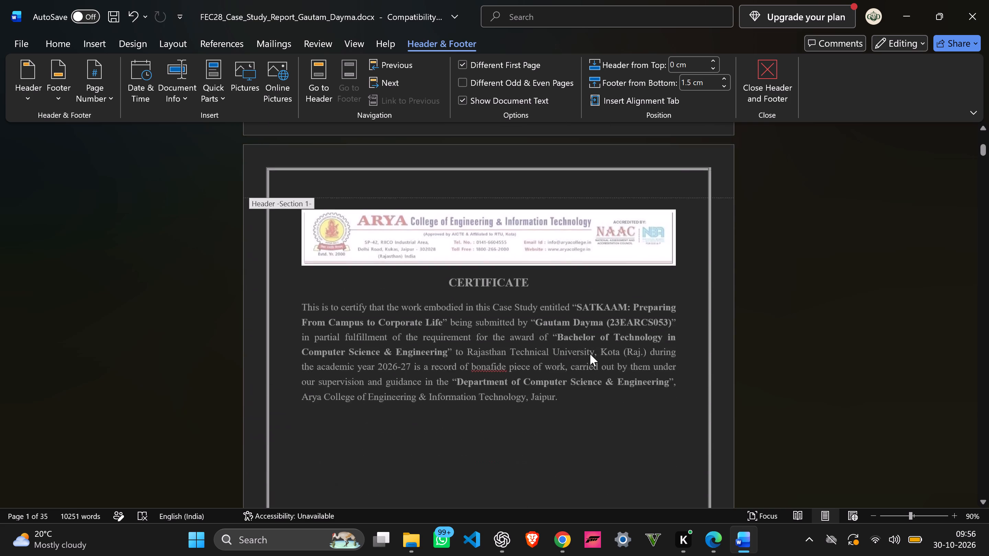
scroll(590, 354, down, 4)
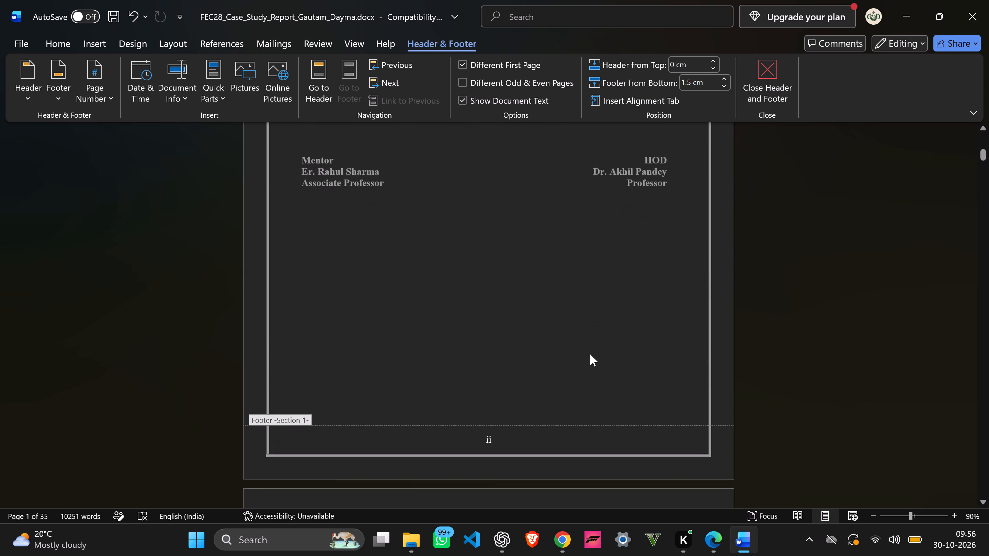
scroll(590, 354, up, 3)
click(810, 303)
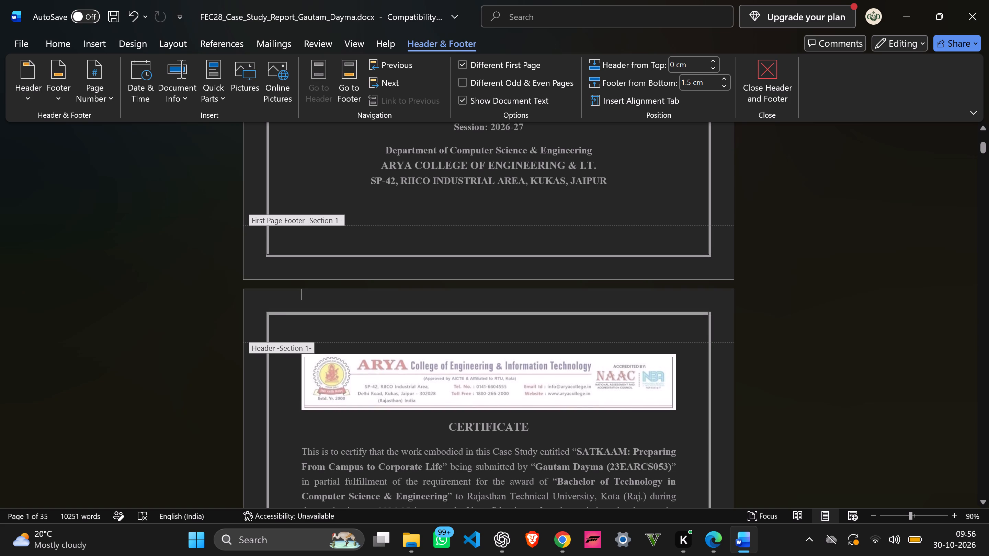
key(Escape)
Review the overall layout of the cover page alongside the certificate page.
scroll(612, 321, up, 1)
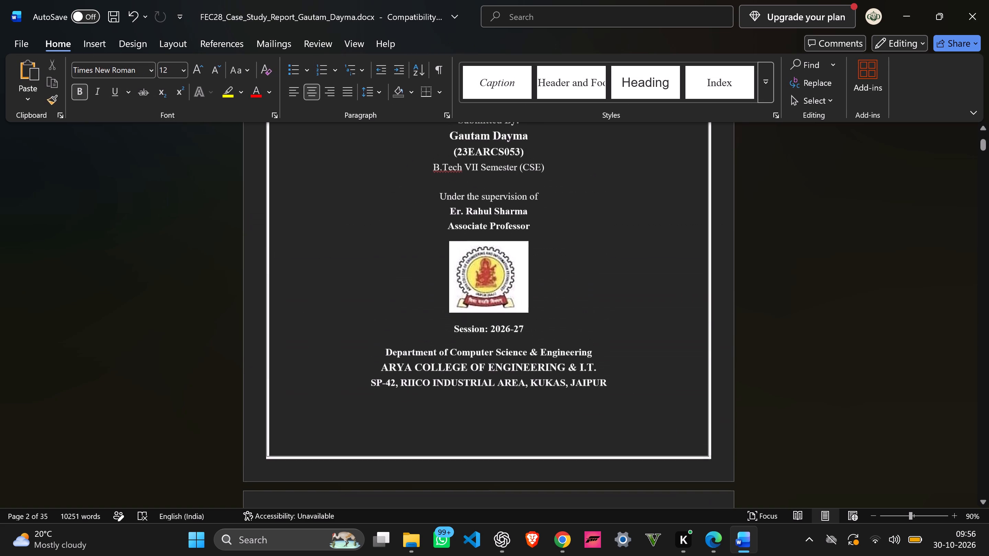
scroll(544, 344, up, 1)
ctrl+scroll(544, 344, down, 3)
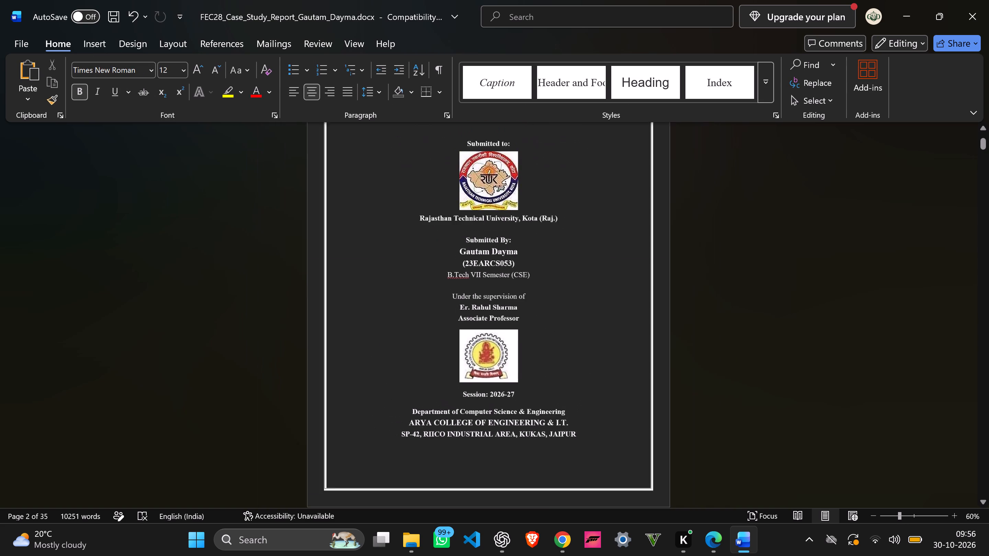
scroll(544, 344, up, 4)
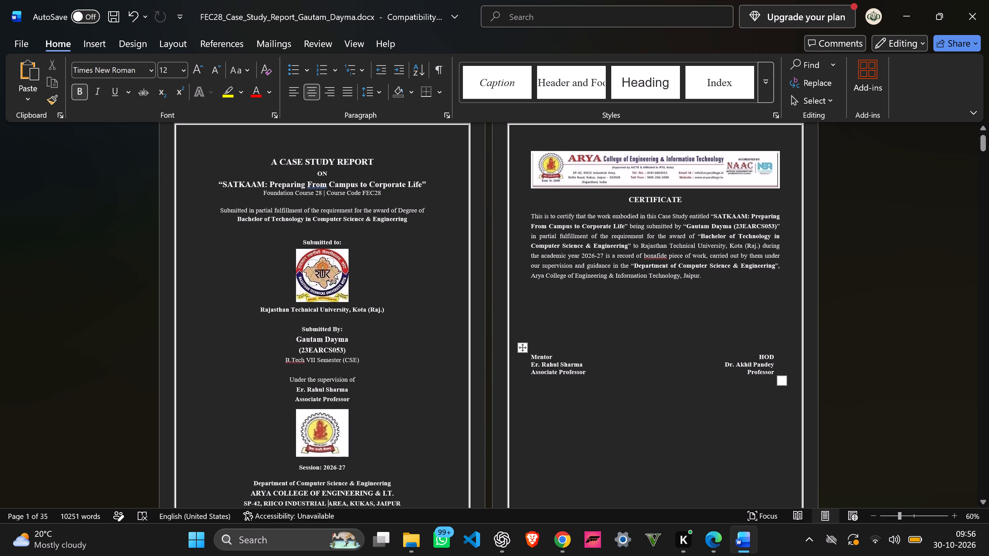
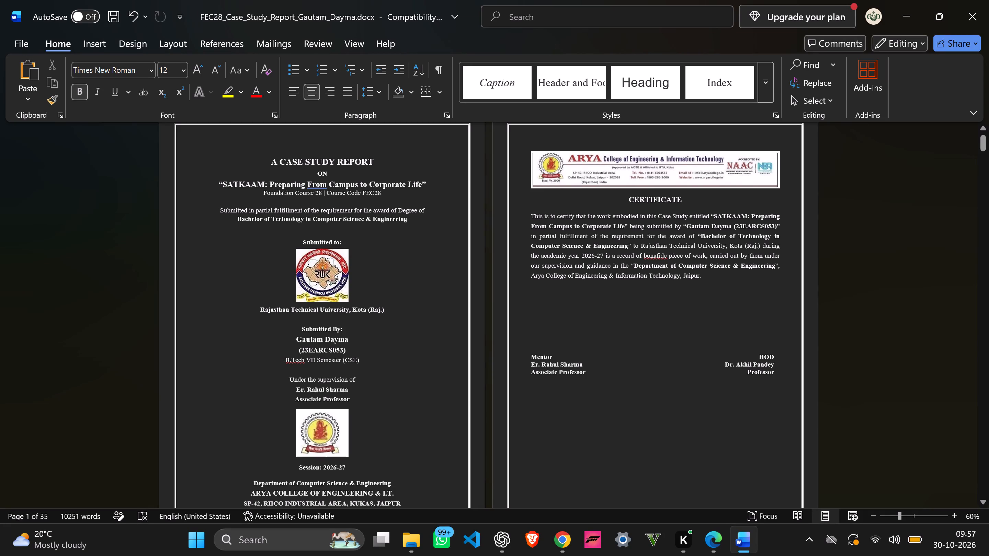
Insert an empty line after "Submitted By:" and another between the supervisor's "Associate Professor" line and the college logo on the cover page.
click(347, 332)
key(Return)
scroll(347, 332, down, 1)
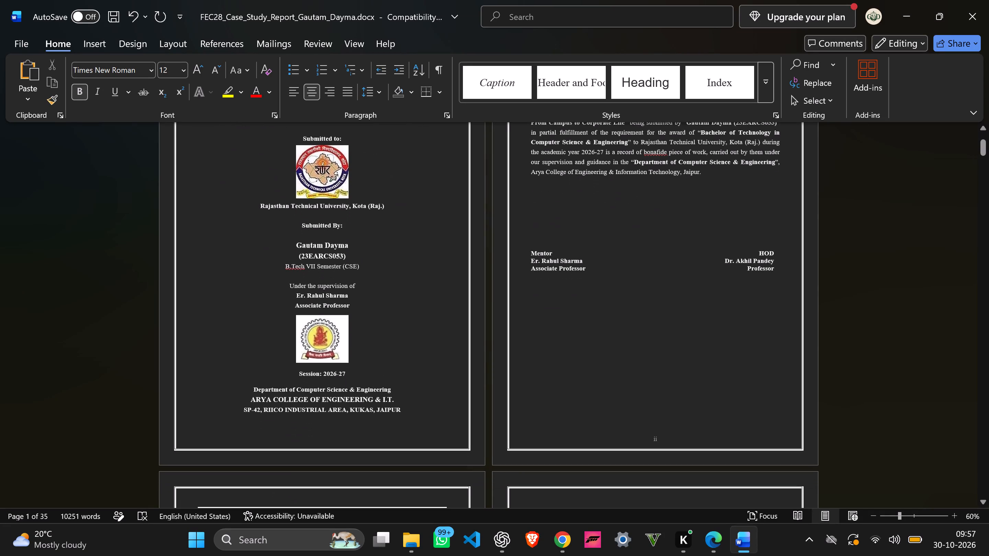
scroll(347, 332, up, 1)
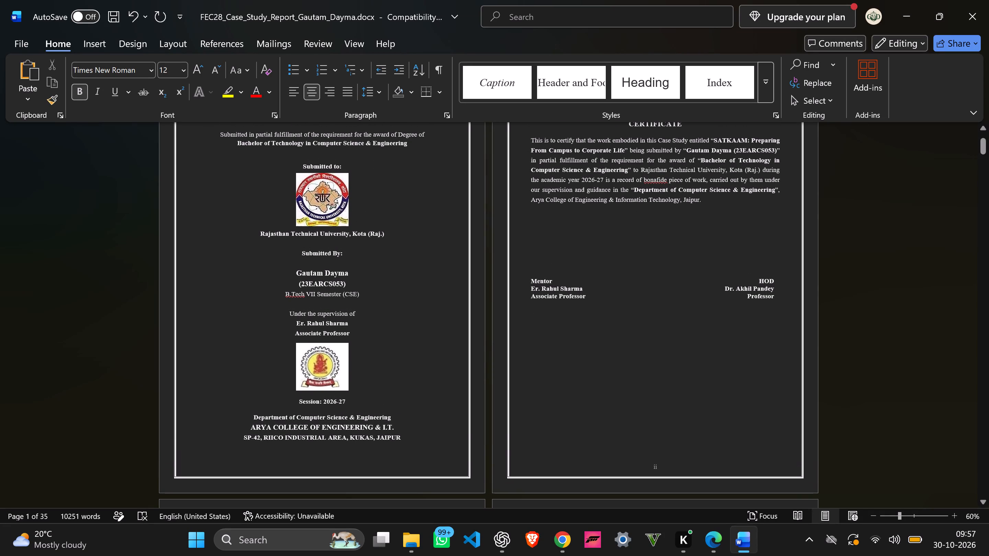
click(365, 334)
key(Return)
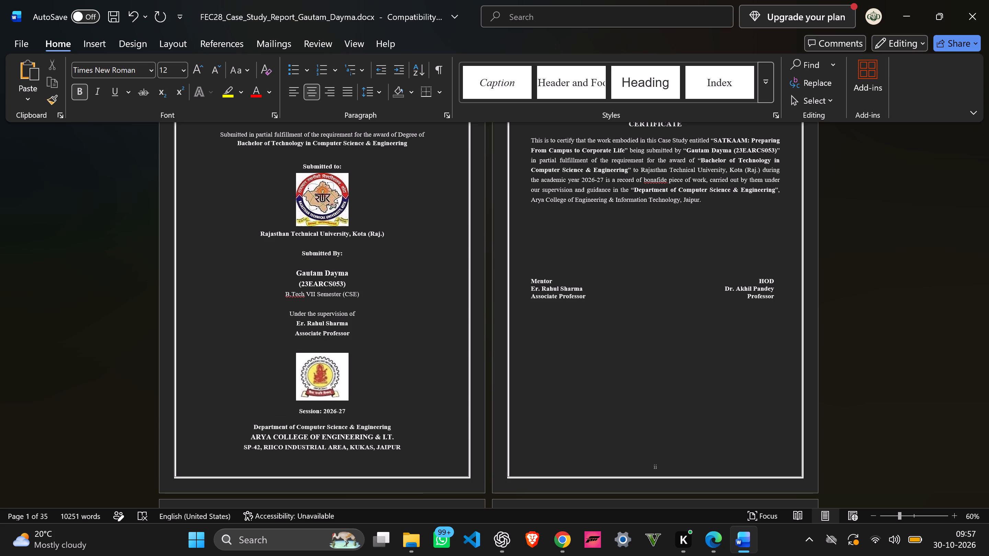
Remove the space after paragraph from the cover page's college logo and "Session: 2026-27" lines.
scroll(365, 334, up, 2)
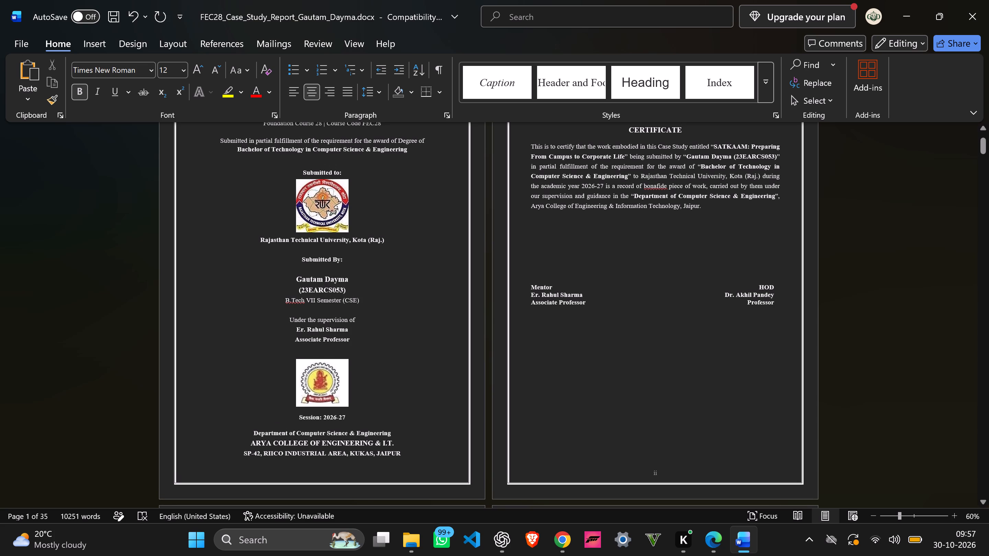
drag(349, 413, 315, 398)
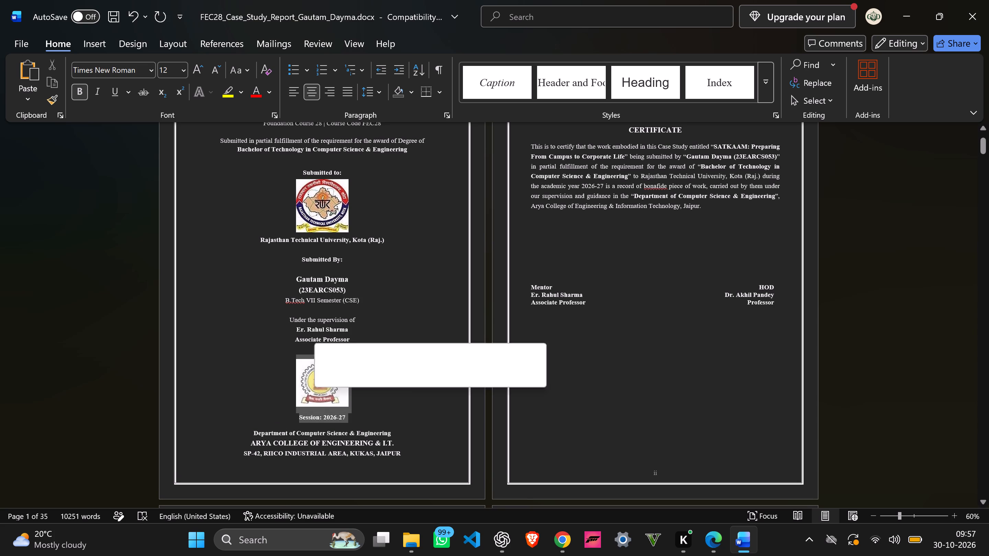
click(375, 90)
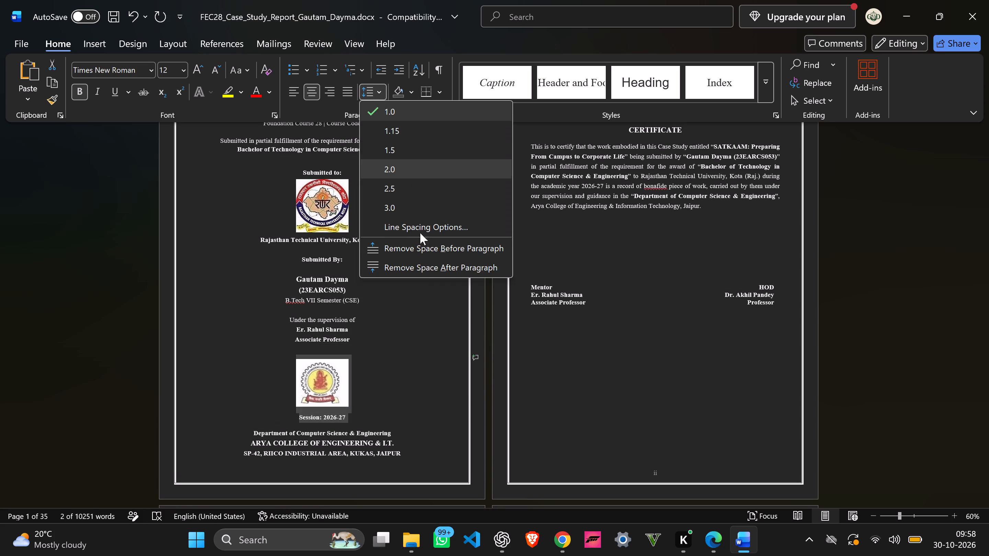
click(426, 267)
click(422, 408)
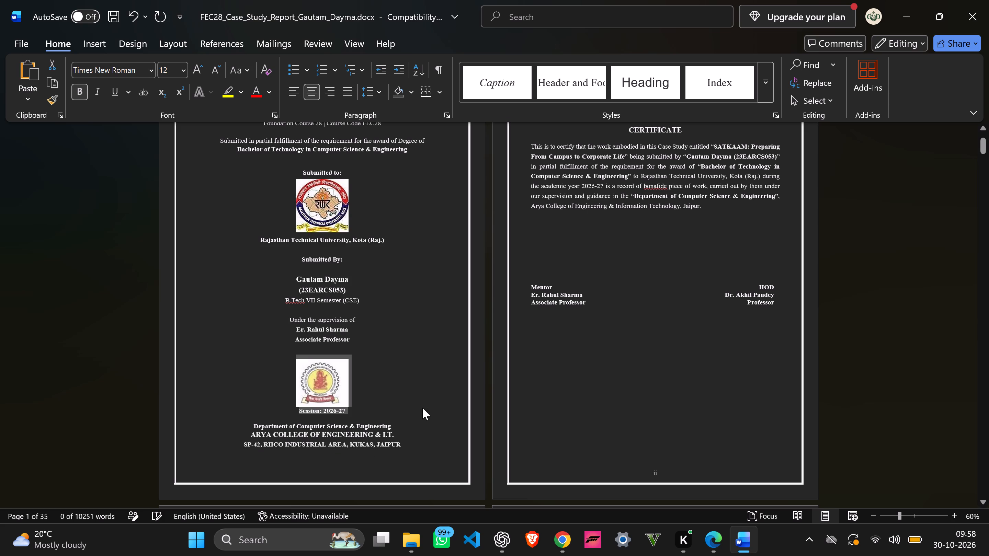
Review the cover page's line spacing from the report title down to the college address.
scroll(402, 443, up, 1)
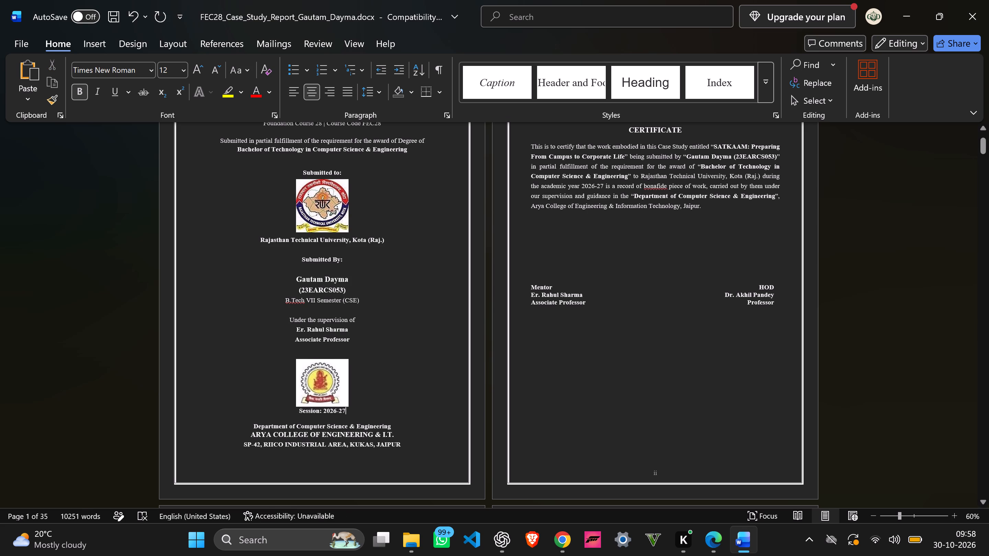
scroll(402, 443, up, 2)
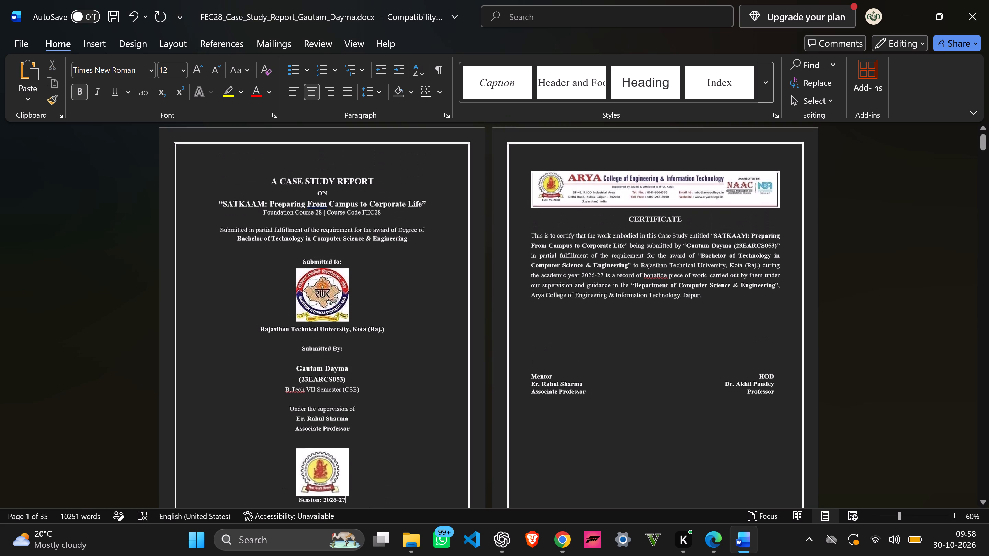
scroll(402, 443, up, 1)
scroll(402, 443, down, 1)
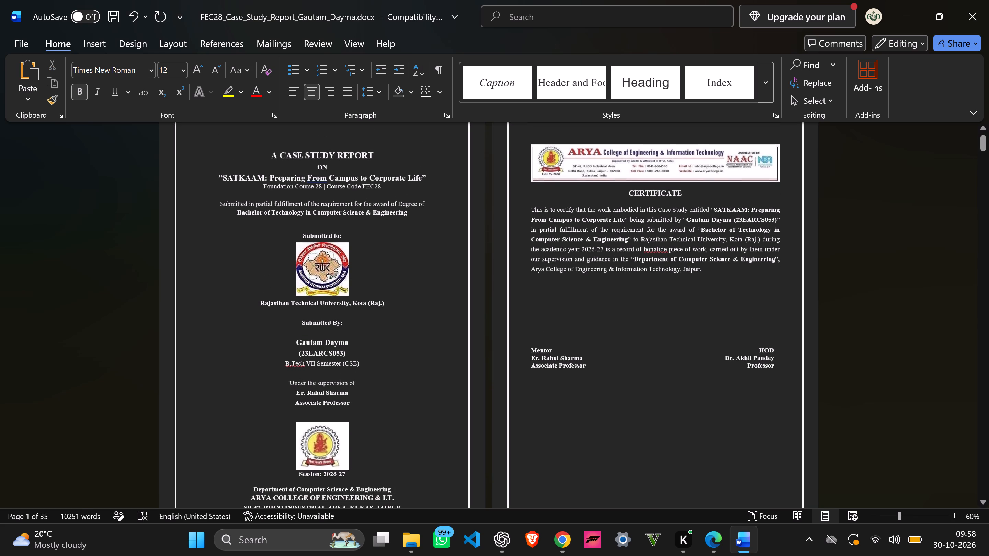
scroll(402, 443, down, 2)
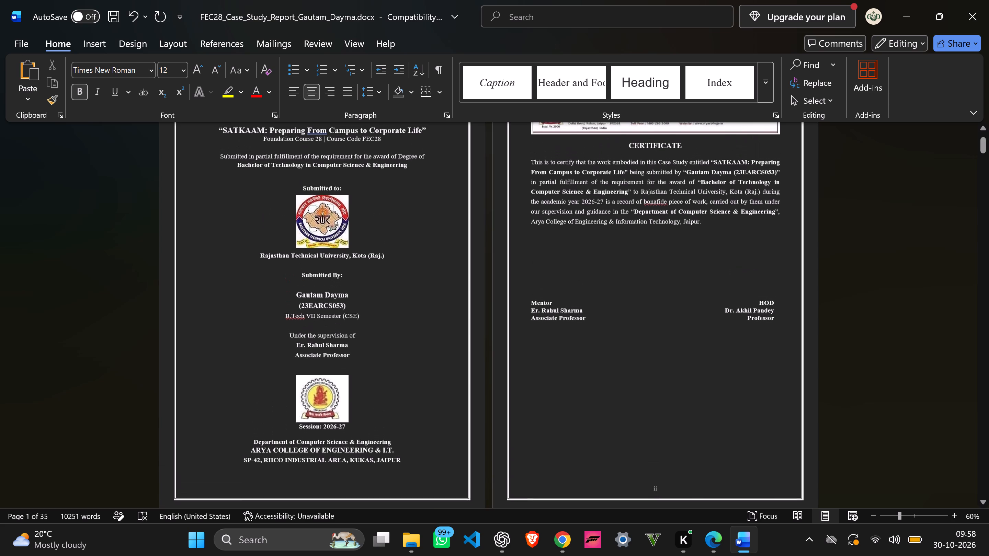
scroll(402, 443, up, 1)
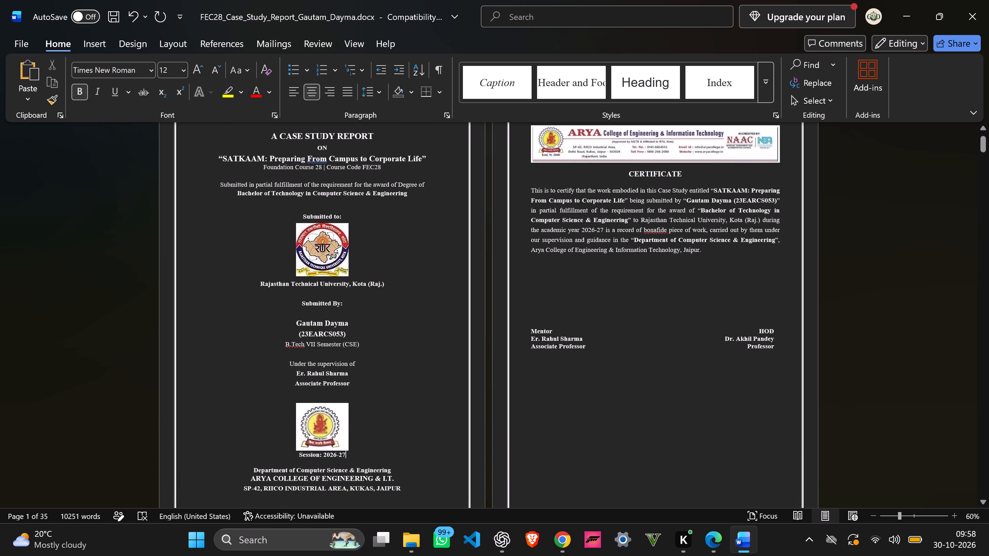
scroll(316, 351, up, 1)
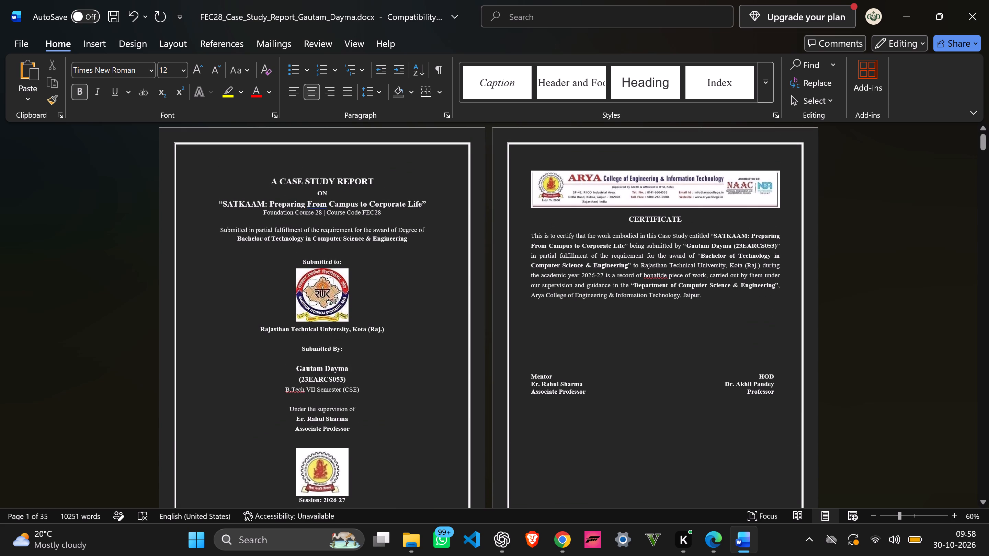
Check the cover and certificate pages in the print preview, and return to the document.
key(ctrl+p)
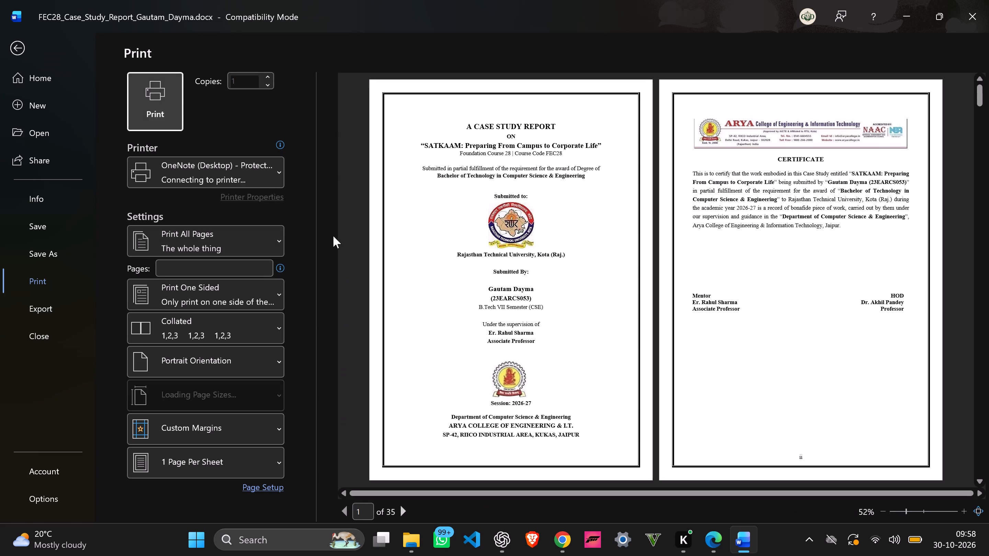
key(Escape)
click(370, 235)
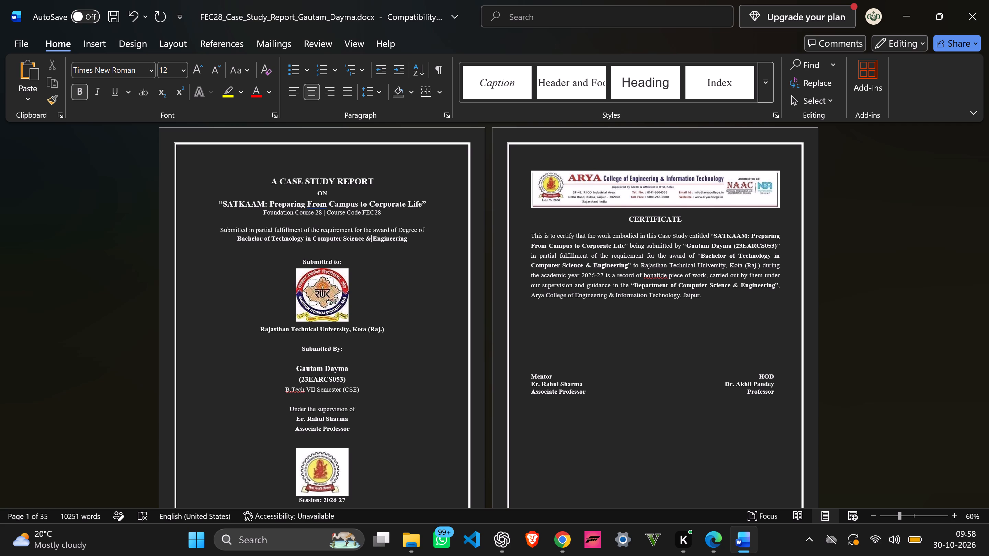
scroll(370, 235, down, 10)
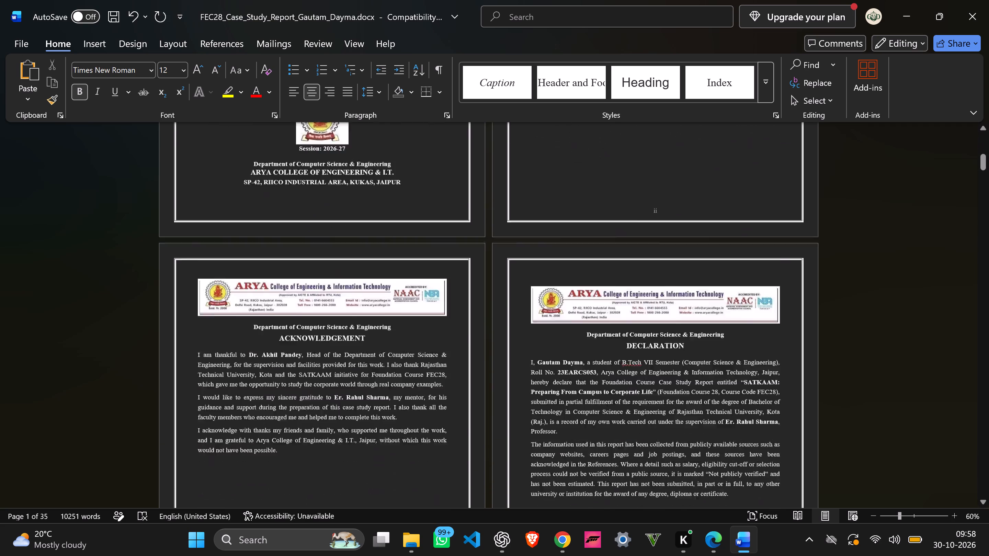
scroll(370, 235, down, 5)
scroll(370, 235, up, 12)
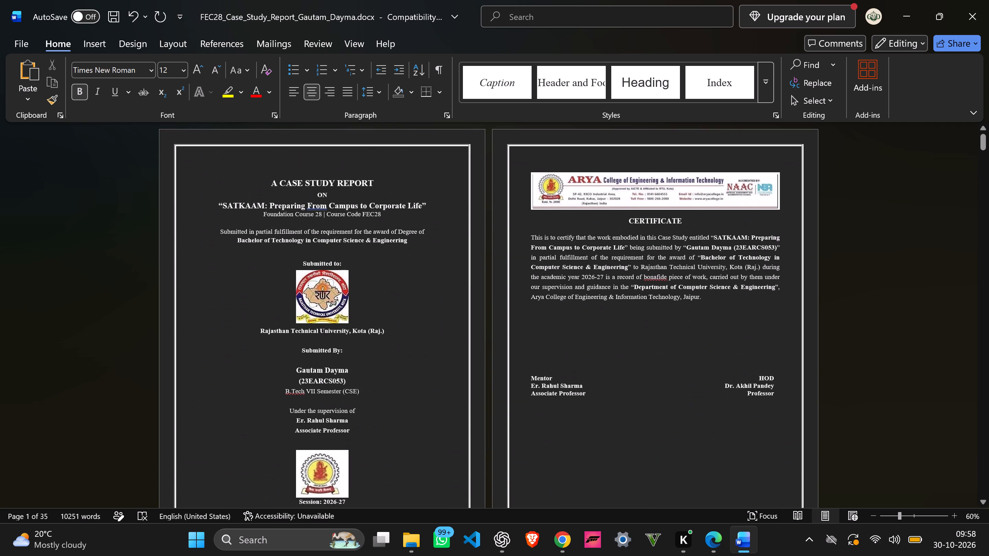
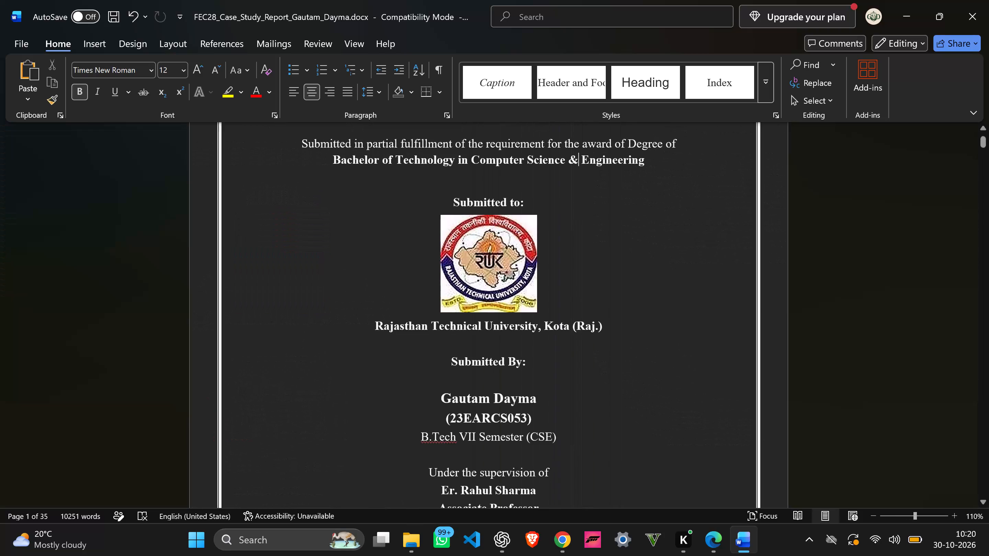
Examine the cover page's layout and spacing from the course title down to the college address and the bottom page border.
scroll(624, 340, up, 1)
scroll(624, 340, down, 1)
scroll(624, 340, up, 1)
scroll(624, 340, down, 1)
scroll(624, 340, up, 1)
scroll(624, 340, down, 1)
scroll(624, 340, up, 1)
scroll(624, 340, down, 1)
scroll(624, 340, up, 1)
scroll(624, 340, down, 1)
scroll(624, 340, up, 1)
scroll(624, 340, down, 1)
scroll(624, 340, up, 1)
scroll(624, 340, down, 1)
scroll(624, 340, up, 1)
scroll(624, 340, down, 1)
scroll(624, 340, up, 1)
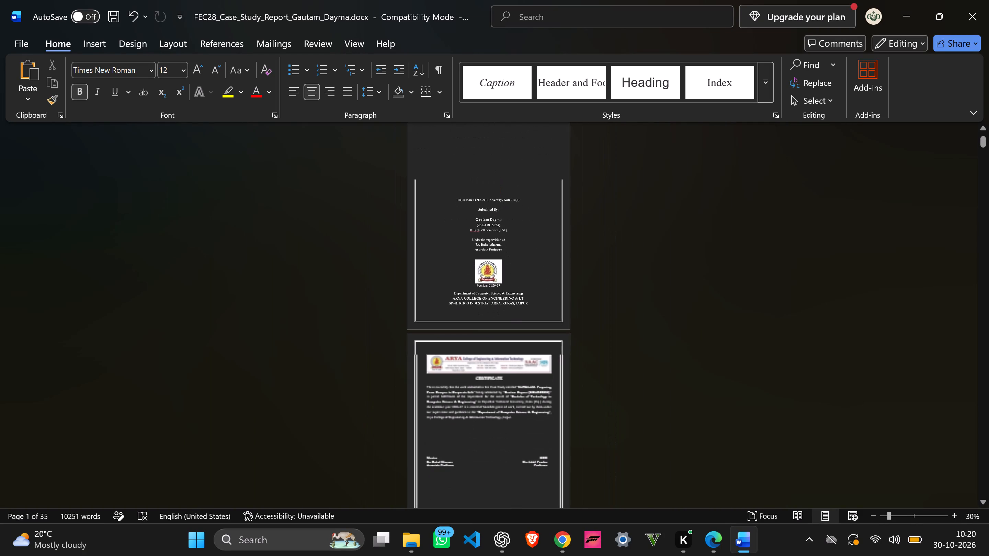
scroll(624, 340, up, 1)
ctrl+scroll(604, 281, up, 7)
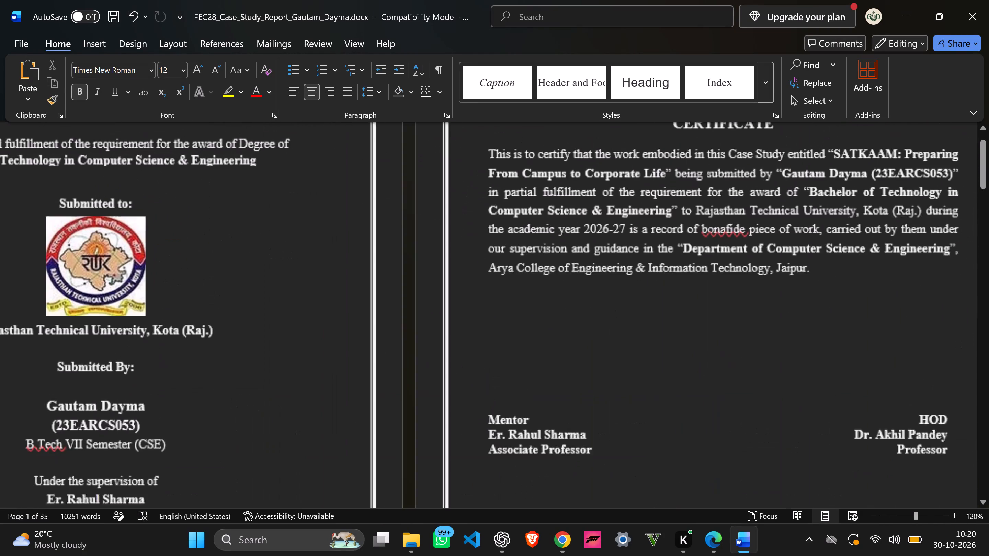
ctrl+scroll(604, 281, up, 2)
scroll(604, 281, right, 1)
scroll(604, 281, down, 2)
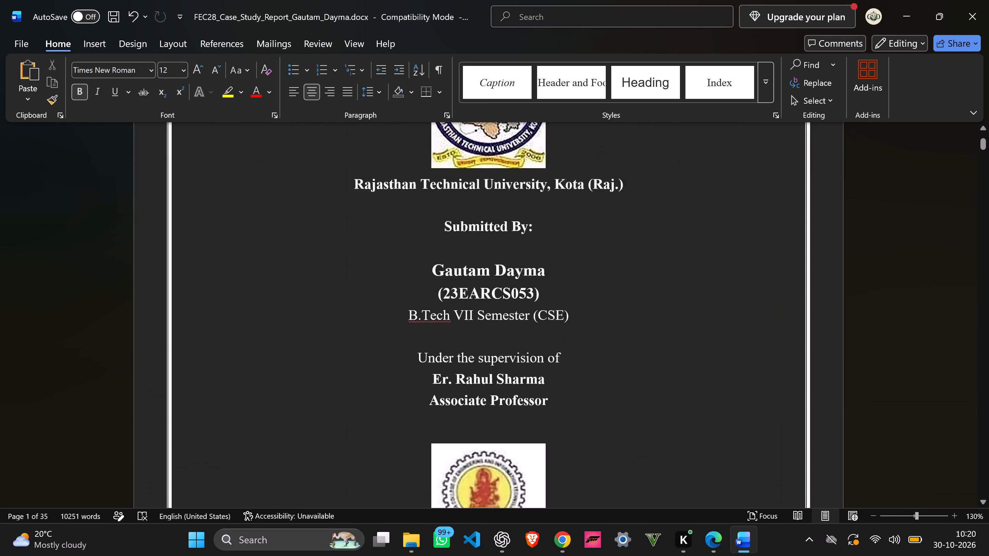
scroll(604, 281, down, 1)
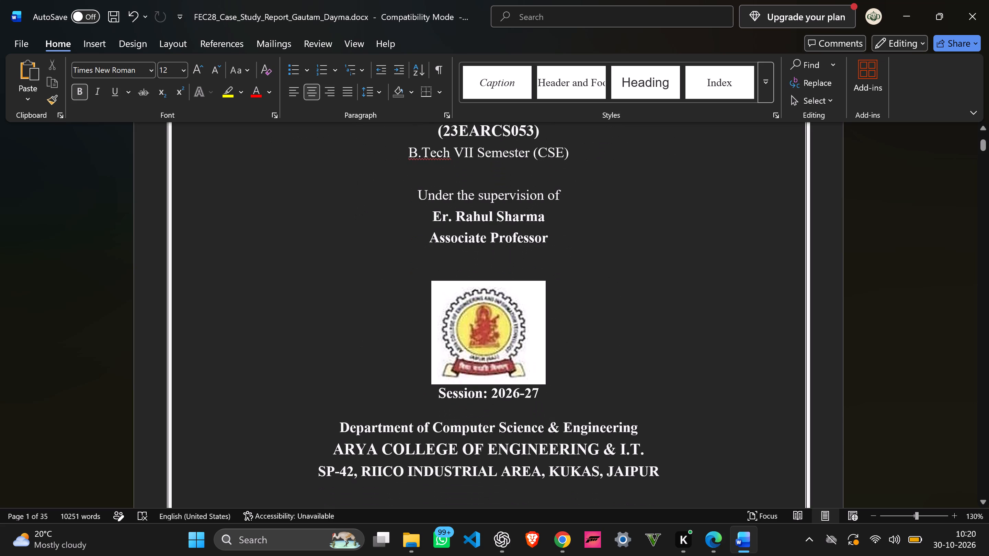
scroll(604, 281, right, 1)
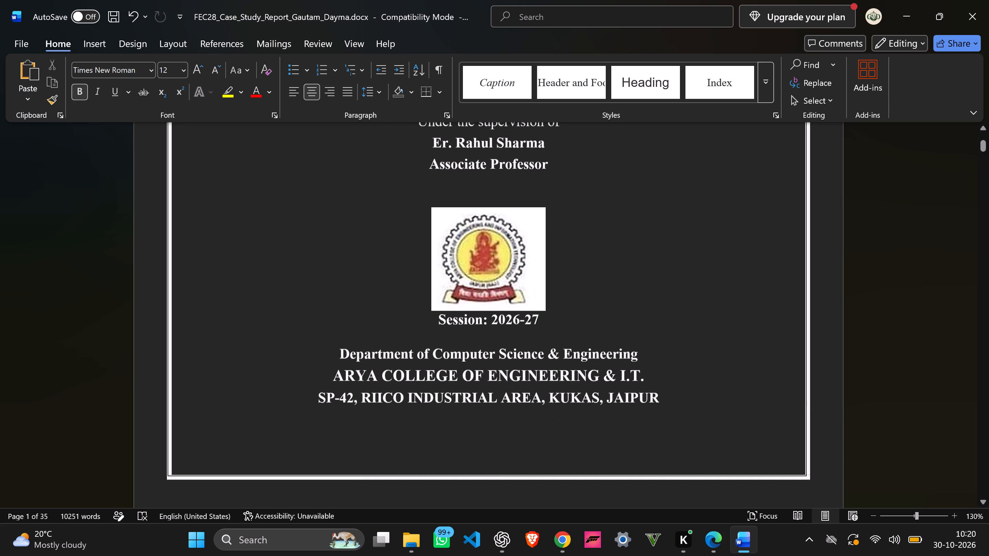
scroll(604, 281, right, 1)
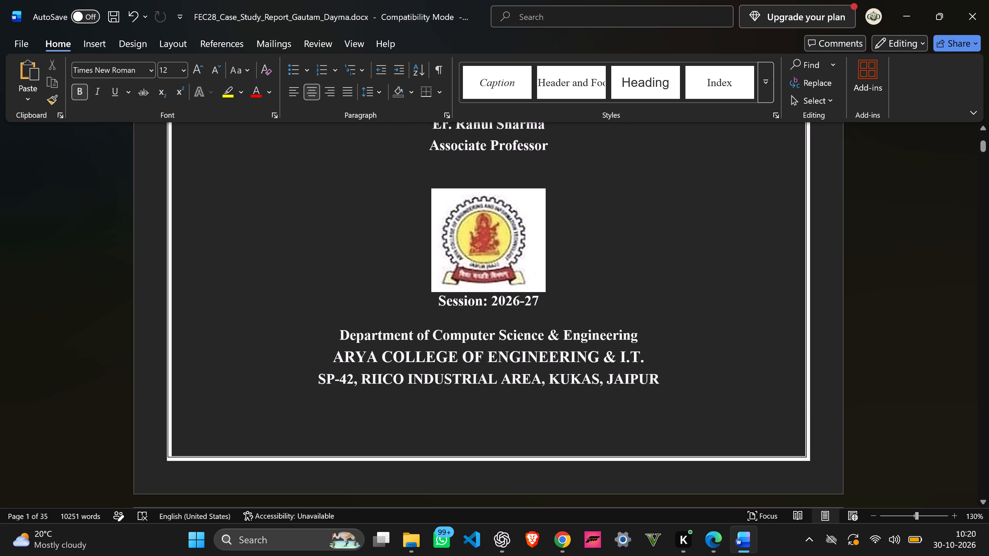
scroll(604, 281, up, 4)
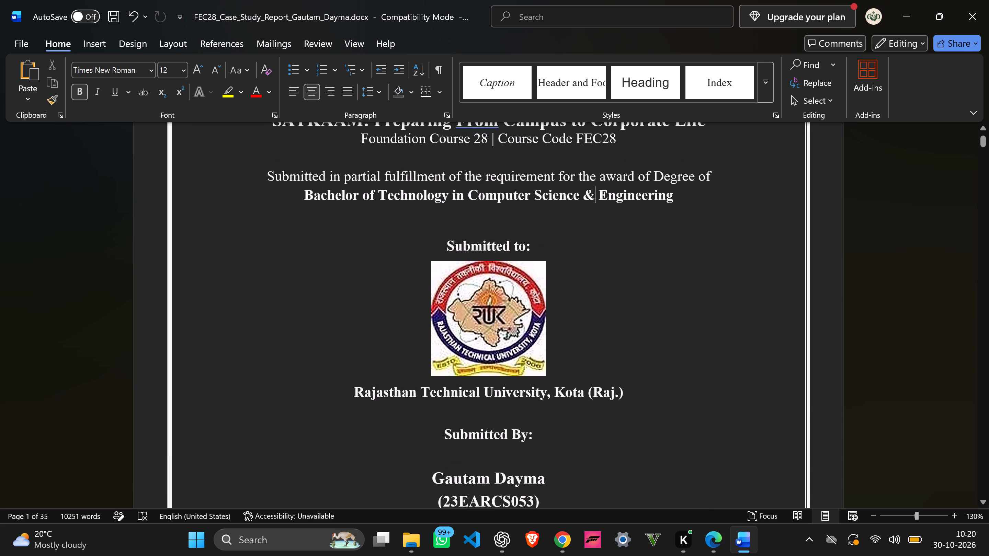
scroll(604, 281, down, 4)
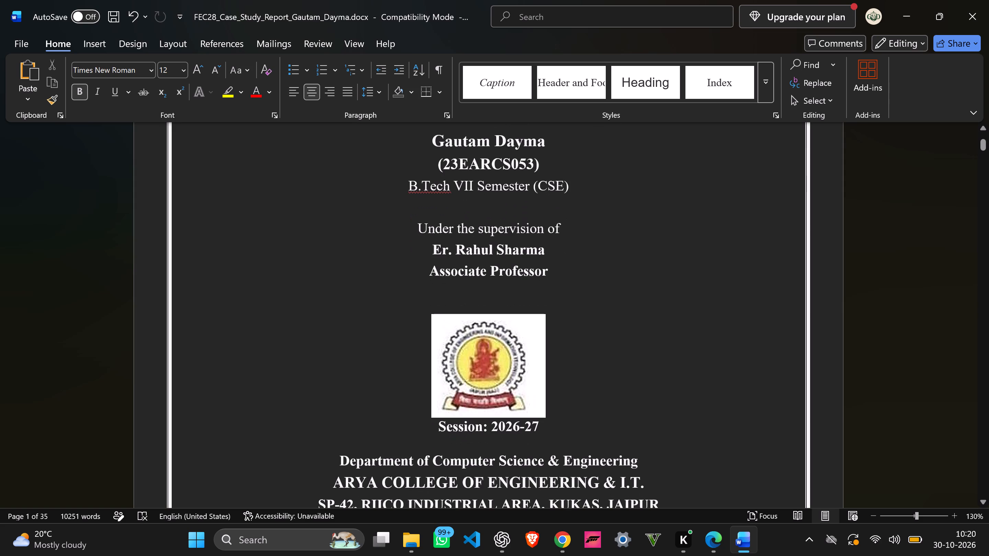
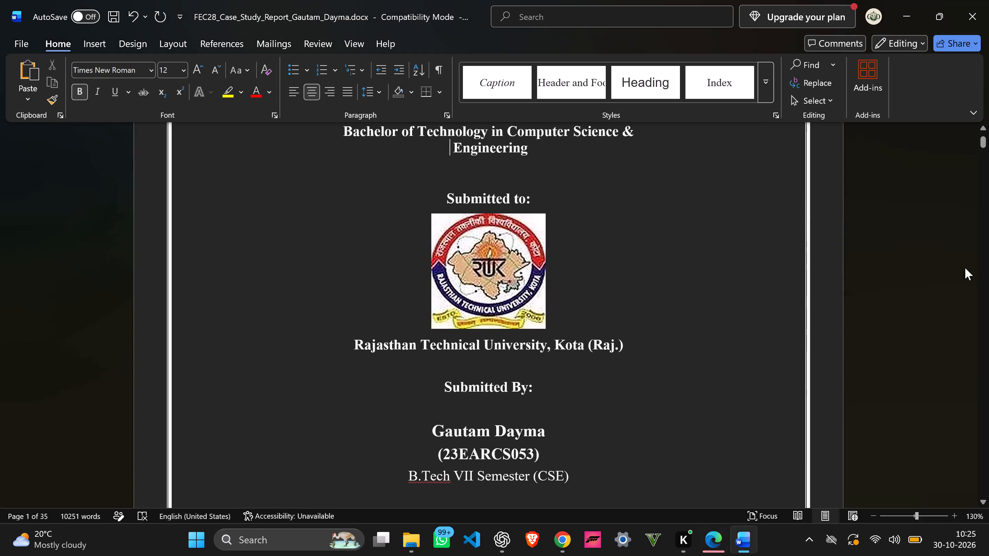
Examine the certificate page's wording and the mentor and HOD signature blocks below it.
scroll(747, 294, down, 6)
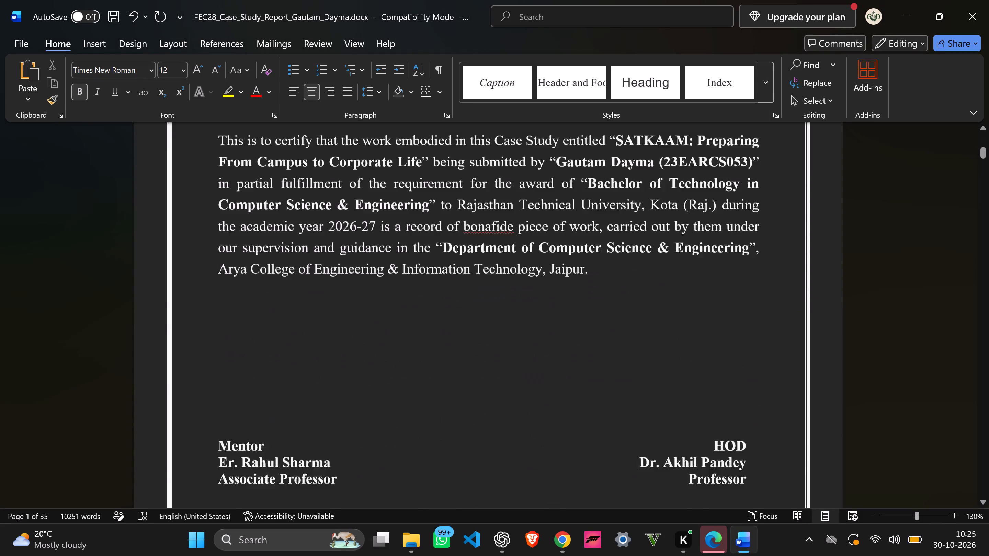
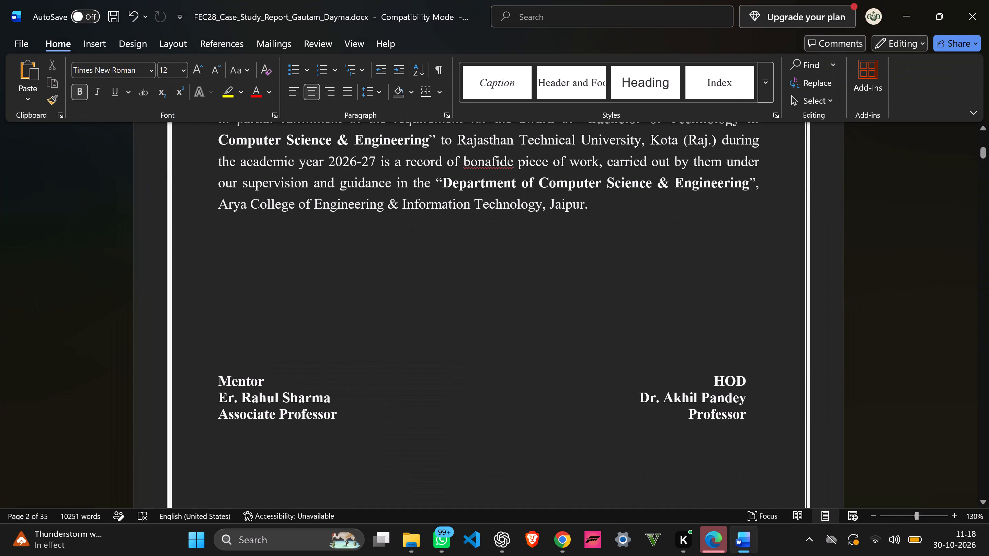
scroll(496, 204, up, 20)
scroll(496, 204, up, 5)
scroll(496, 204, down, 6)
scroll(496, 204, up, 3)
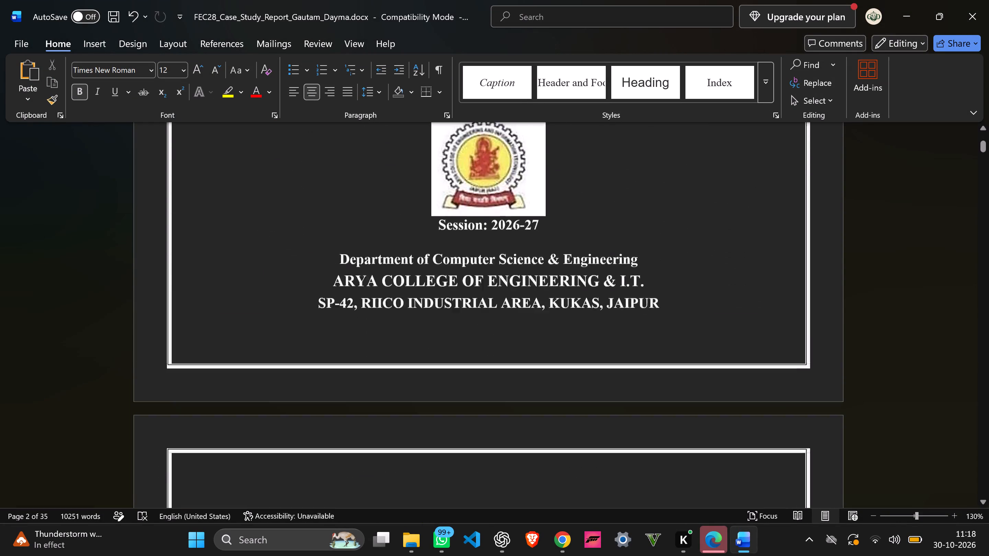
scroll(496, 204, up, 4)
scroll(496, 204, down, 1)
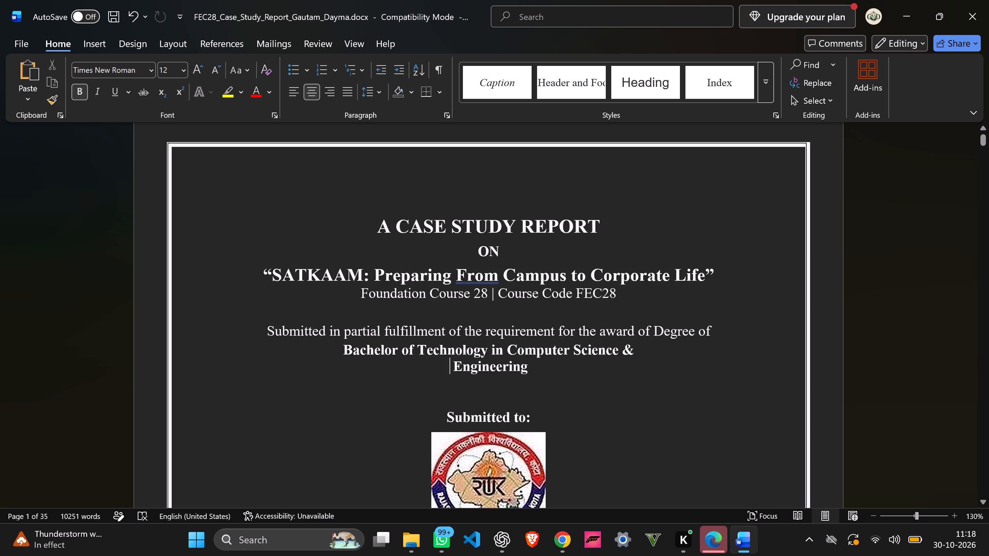
Save a copy of the report as a PDF in the Downloads folder, adding a space and 12 after the suggested file name.
click(30, 47)
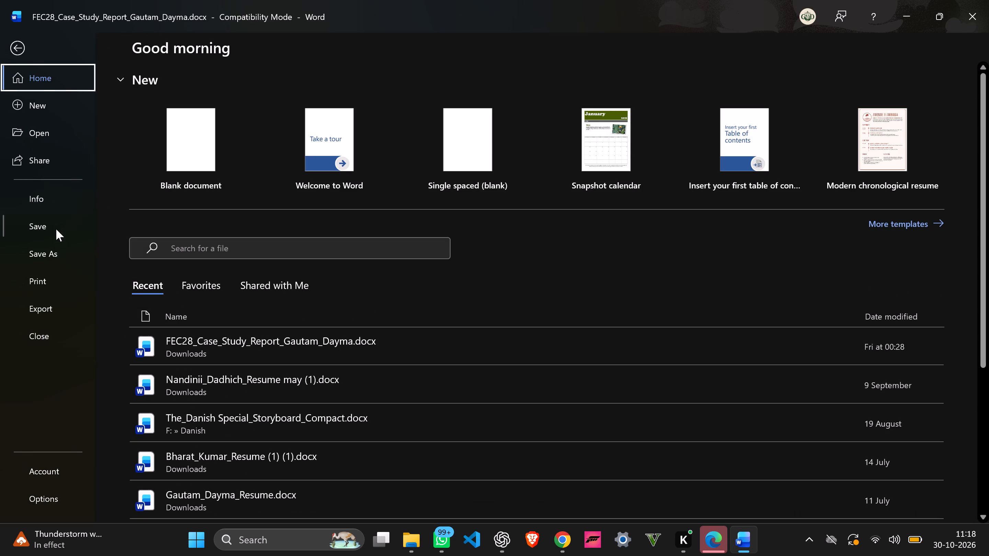
click(58, 248)
double_click(184, 294)
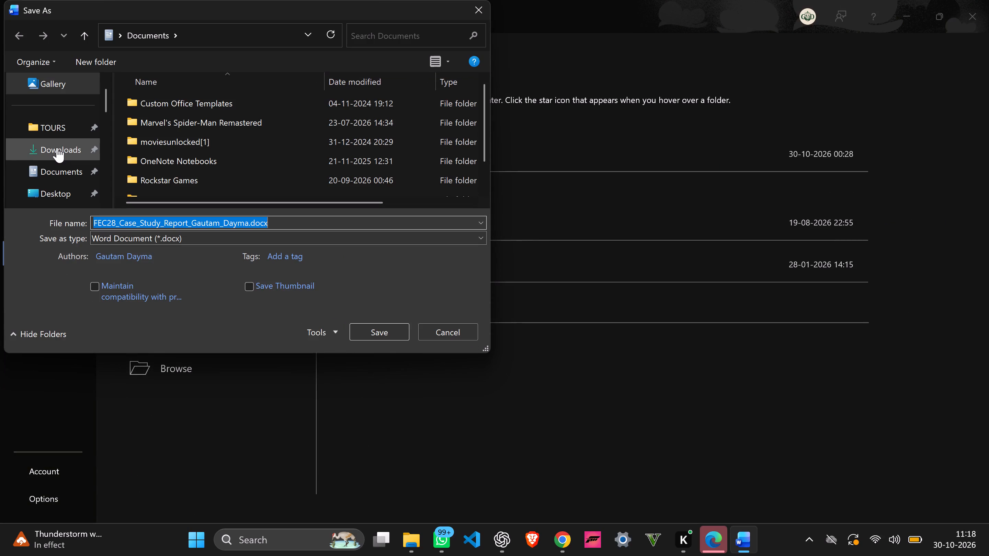
click(57, 148)
click(152, 242)
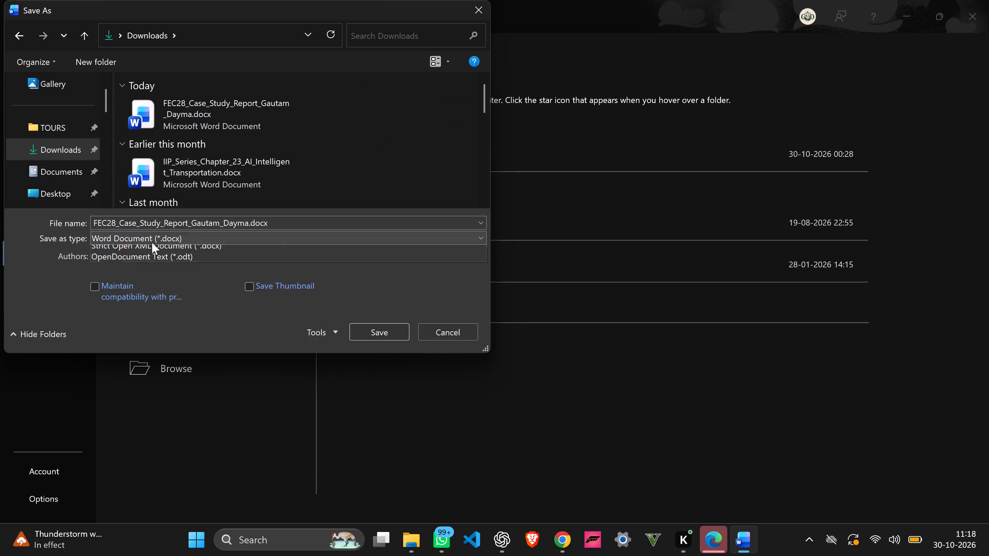
click(159, 317)
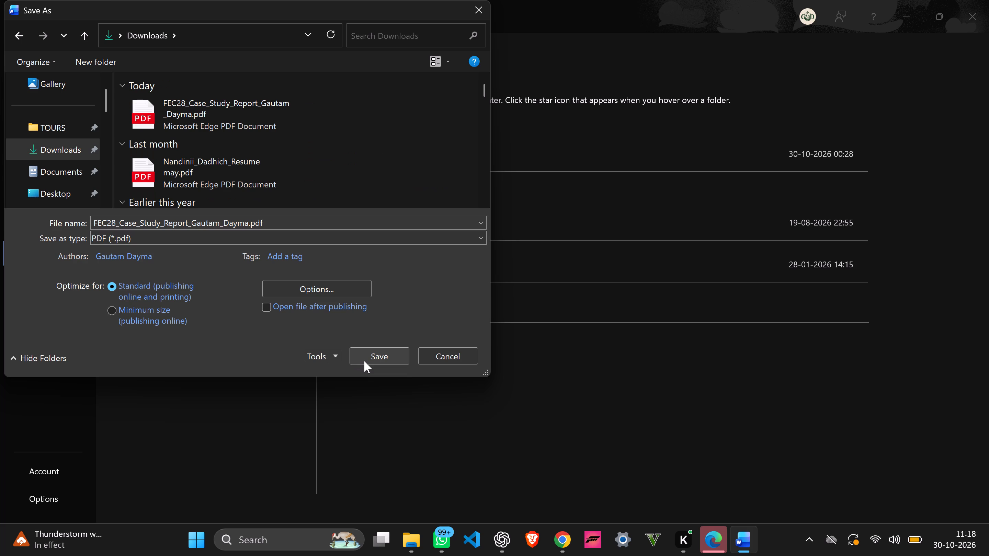
click(316, 223)
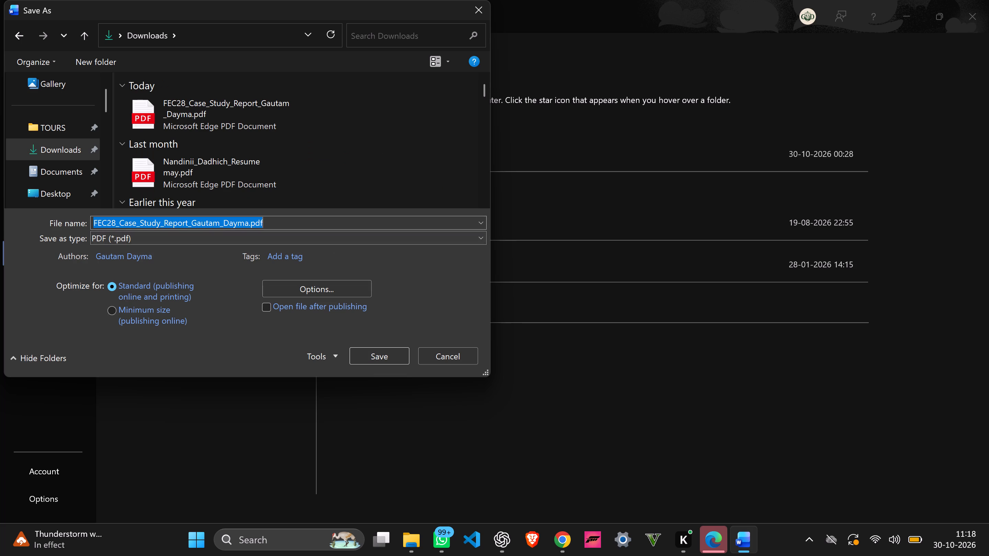
click(316, 223)
click(316, 223)
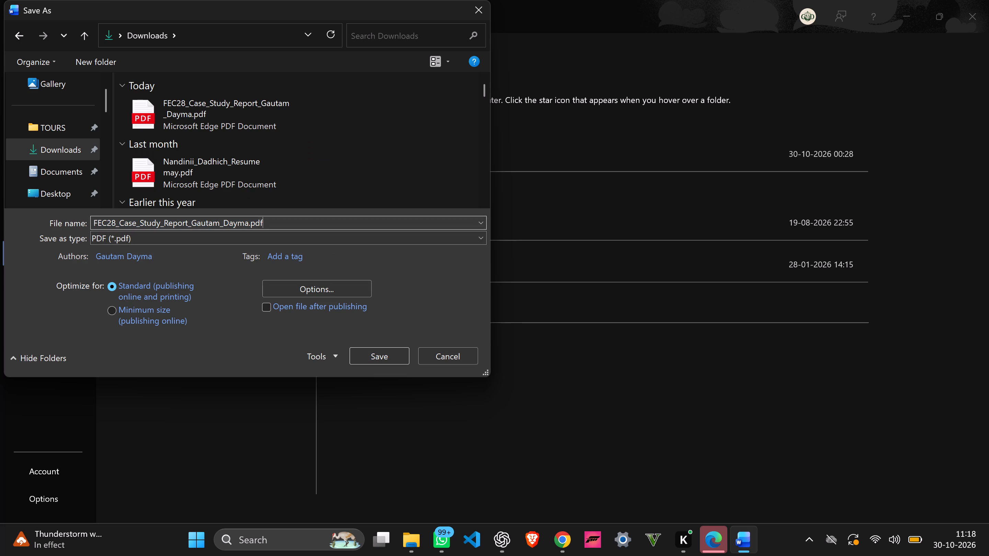
key(space)
text(12)
click(390, 349)
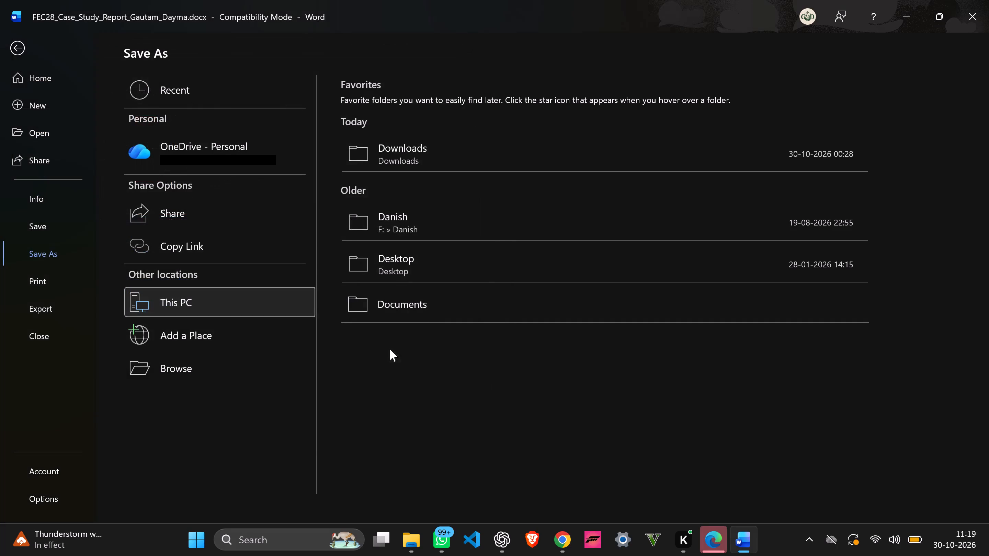
Switch to File Explorer and share the newly exported case study PDF ending in 12 through WhatsApp.
click(417, 543)
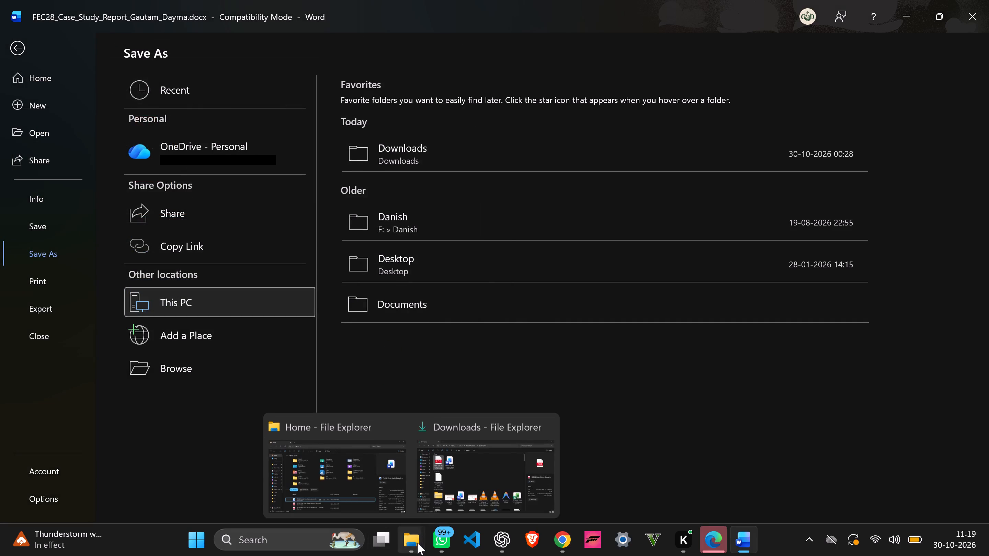
double_click(417, 543)
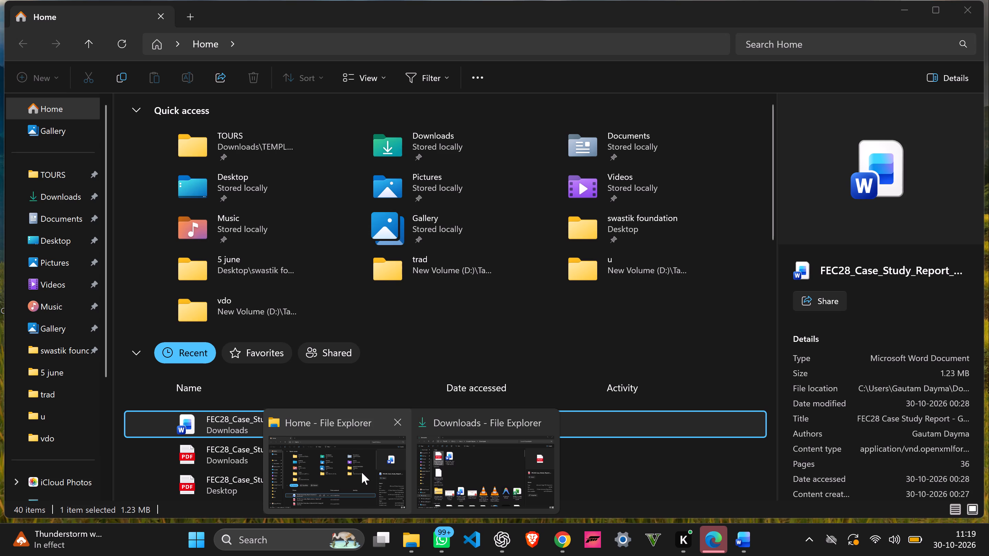
click(362, 472)
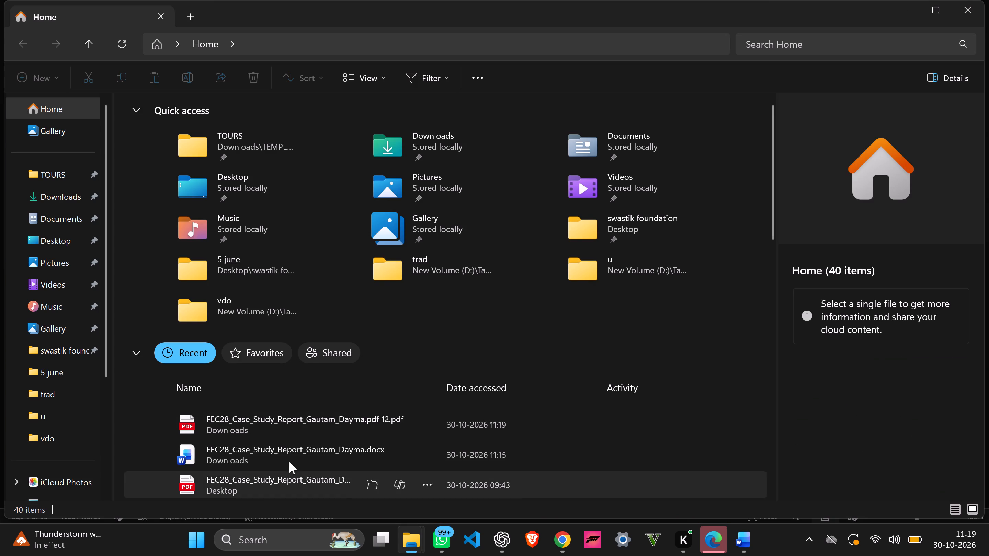
click(301, 422)
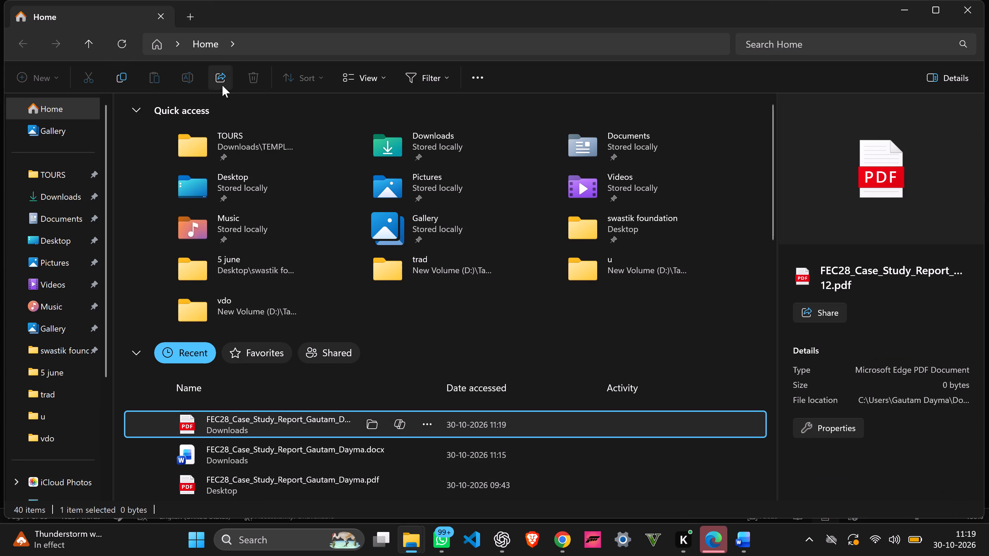
click(222, 86)
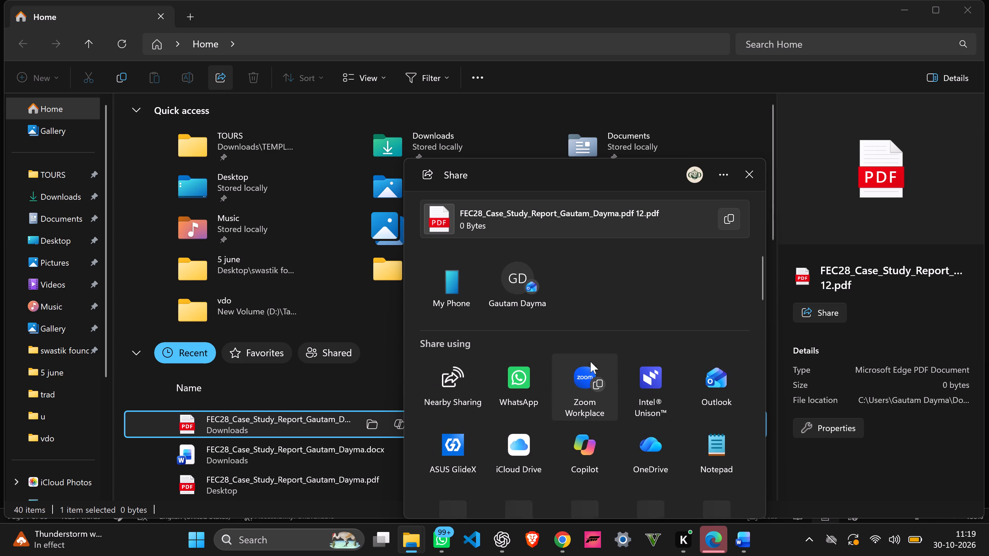
click(514, 380)
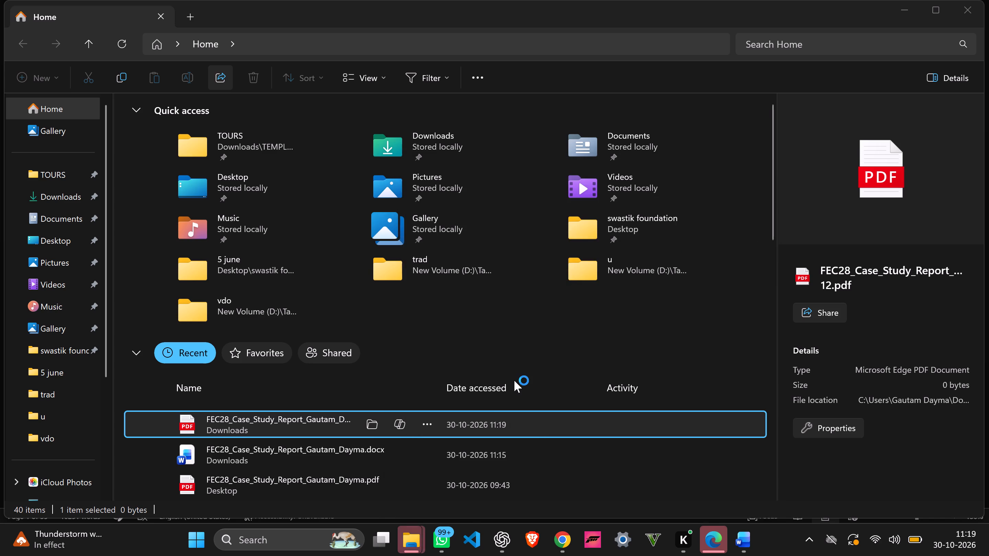